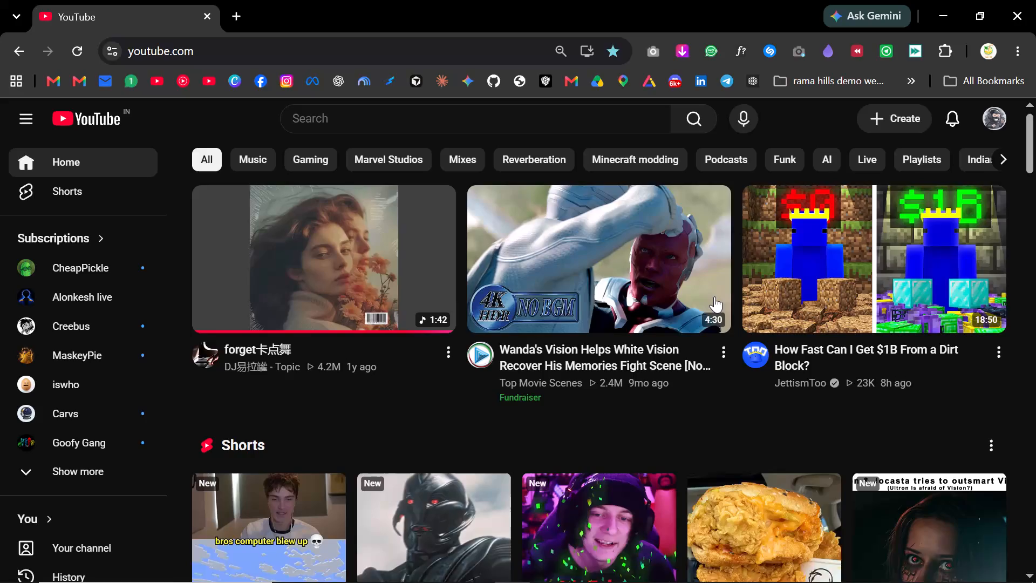
Open the bookmarked Meta Ads Manager in a new browser tab, closing the YouTube tab.
click(230, 14)
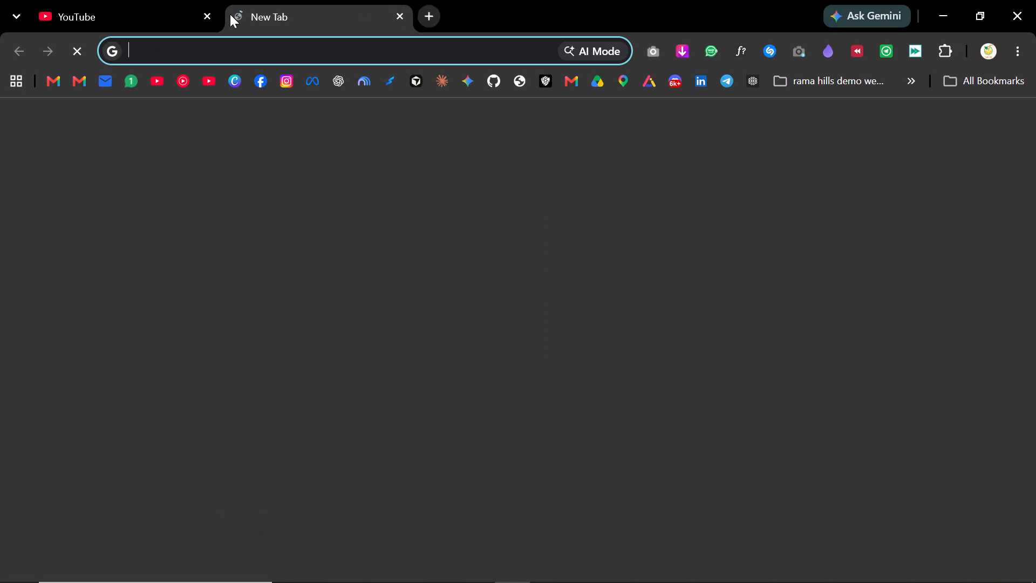
click(206, 13)
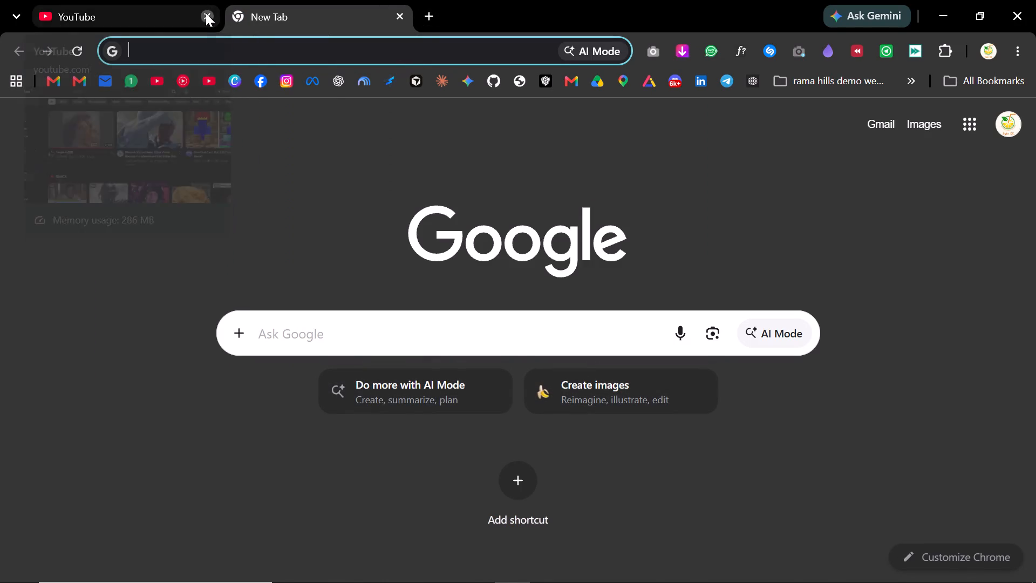
click(312, 85)
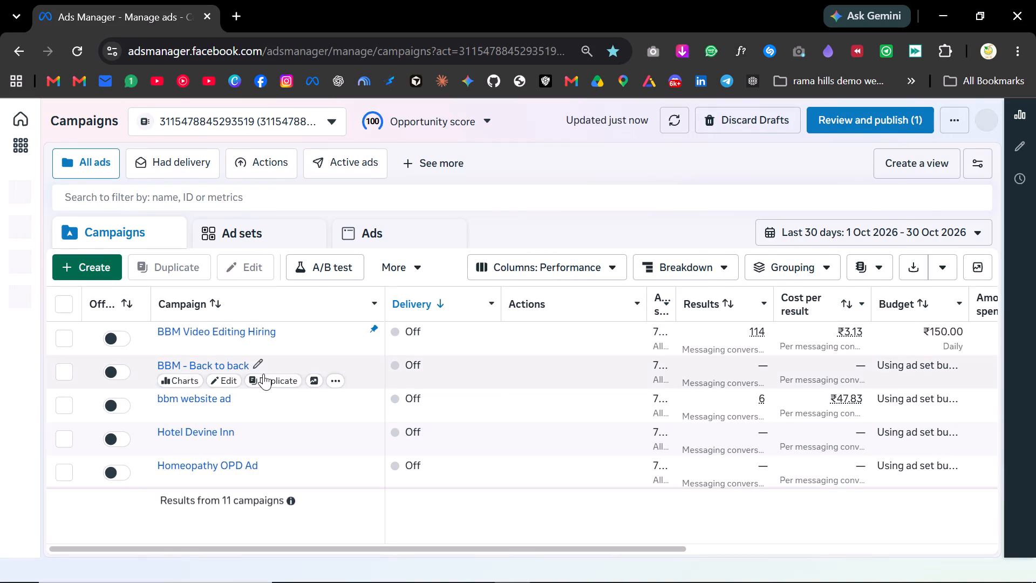
Open the list of ad accounts for the Campaigns page.
click(206, 125)
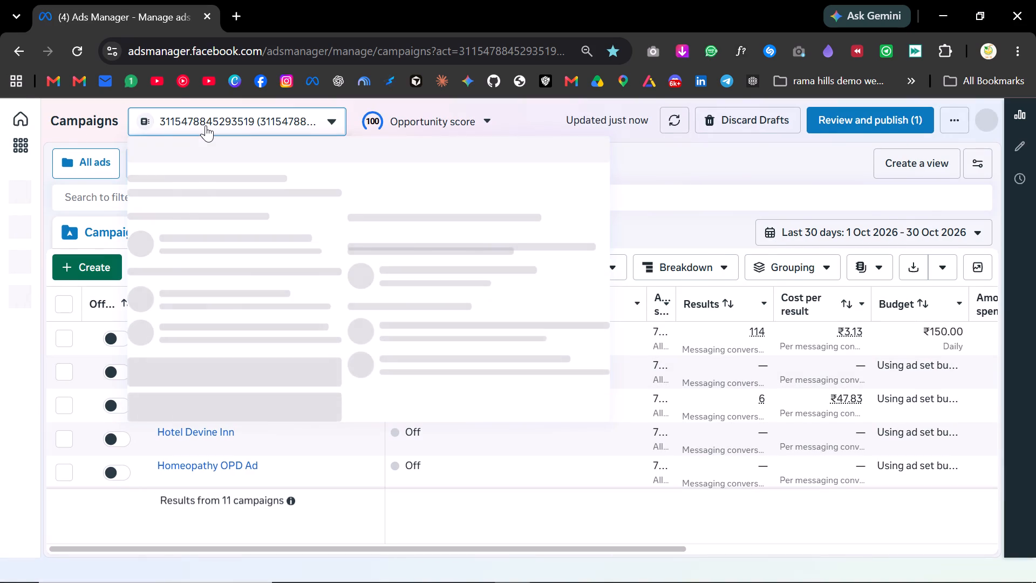
Switch the Campaigns page to the madhav homestay ad account in the Madhav Homestay business portfolio.
scroll(260, 261, up, 2)
click(262, 261)
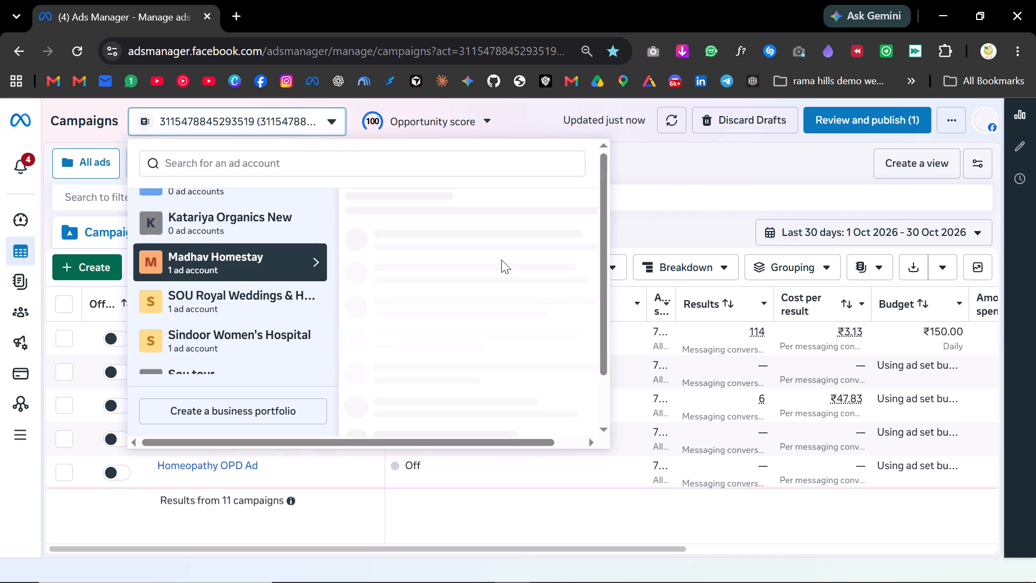
click(432, 282)
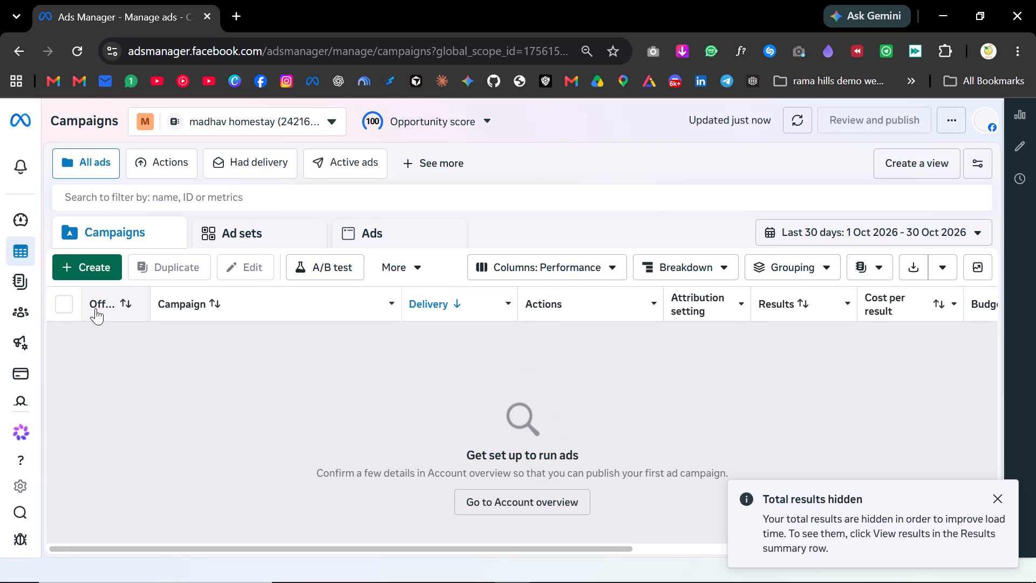
Open Business settings for the Madhav Homestay portfolio from the full list of tools.
scroll(7, 374, down, 4)
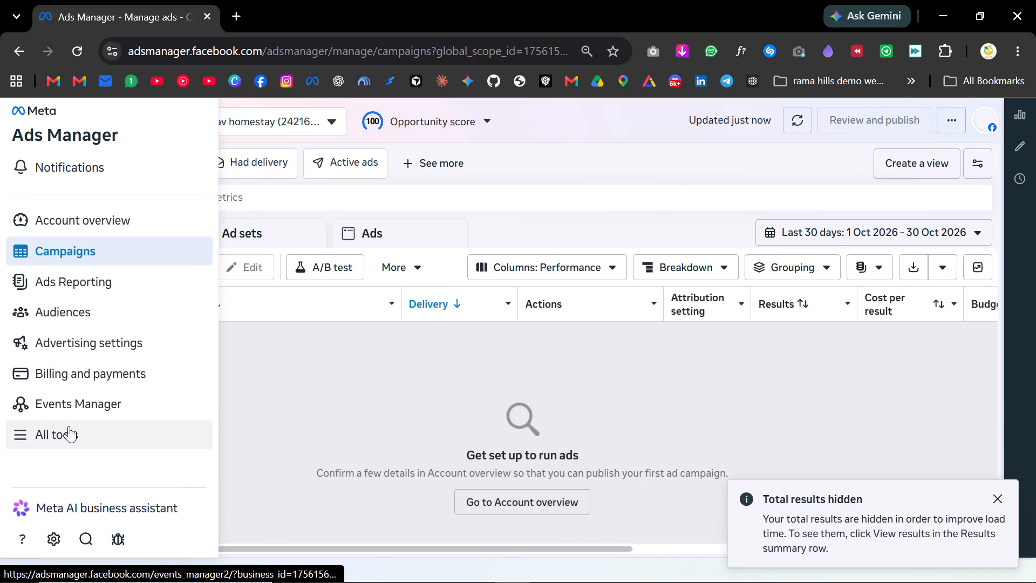
click(69, 426)
scroll(367, 408, down, 3)
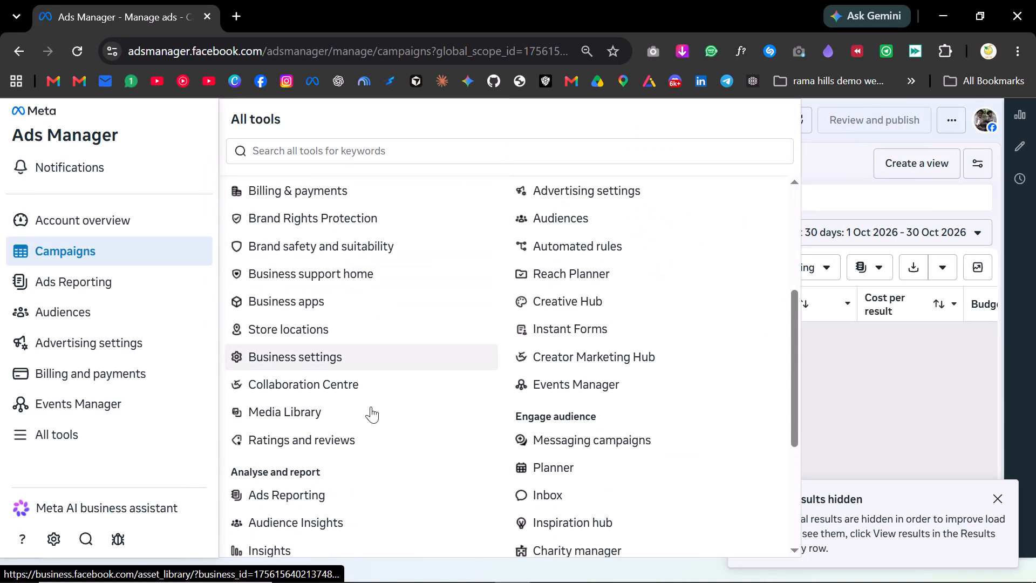
click(360, 350)
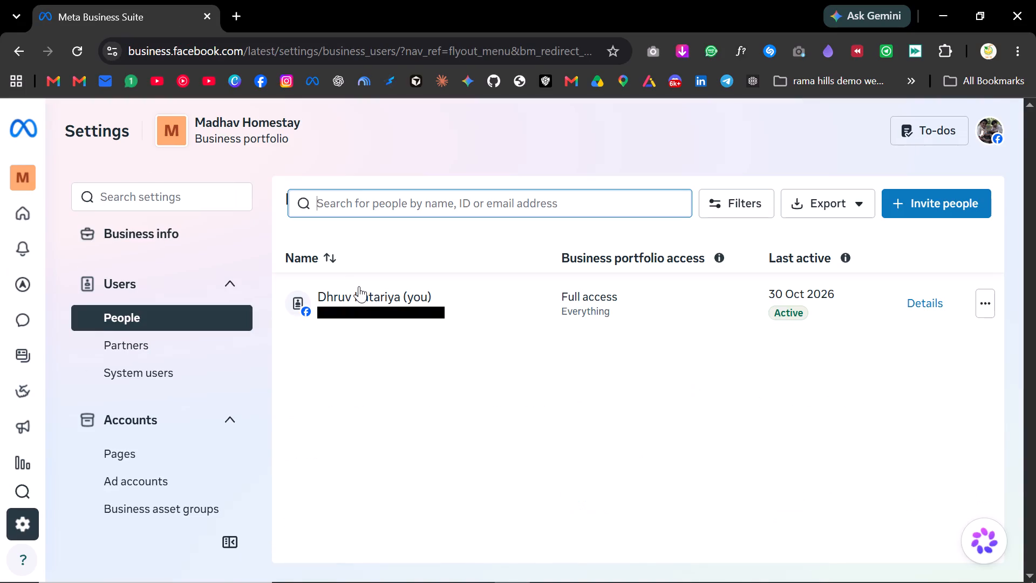
Open the Instagram accounts section of the Madhav Homestay portfolio's settings.
scroll(162, 397, down, 1)
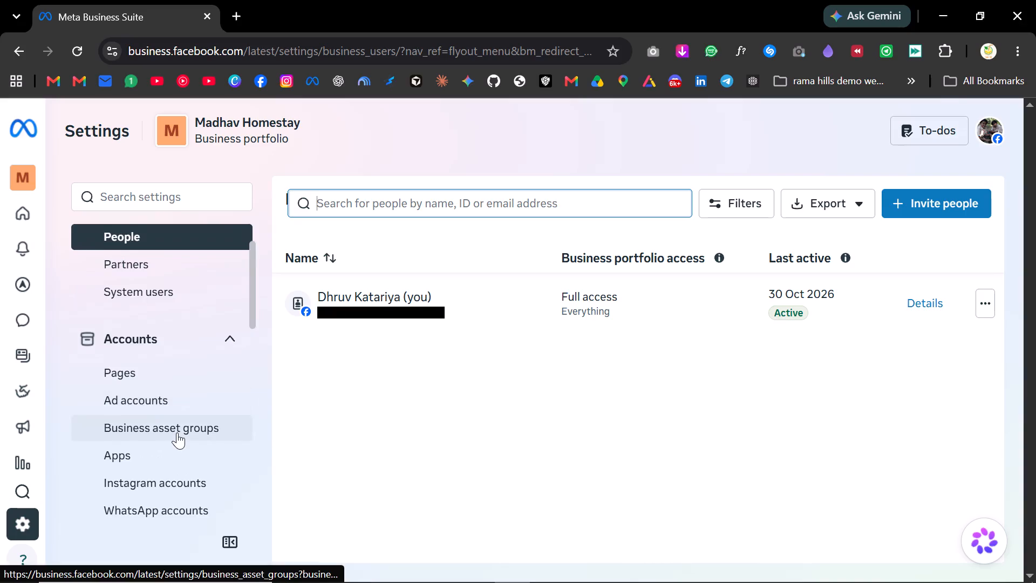
scroll(177, 432, down, 1)
click(173, 400)
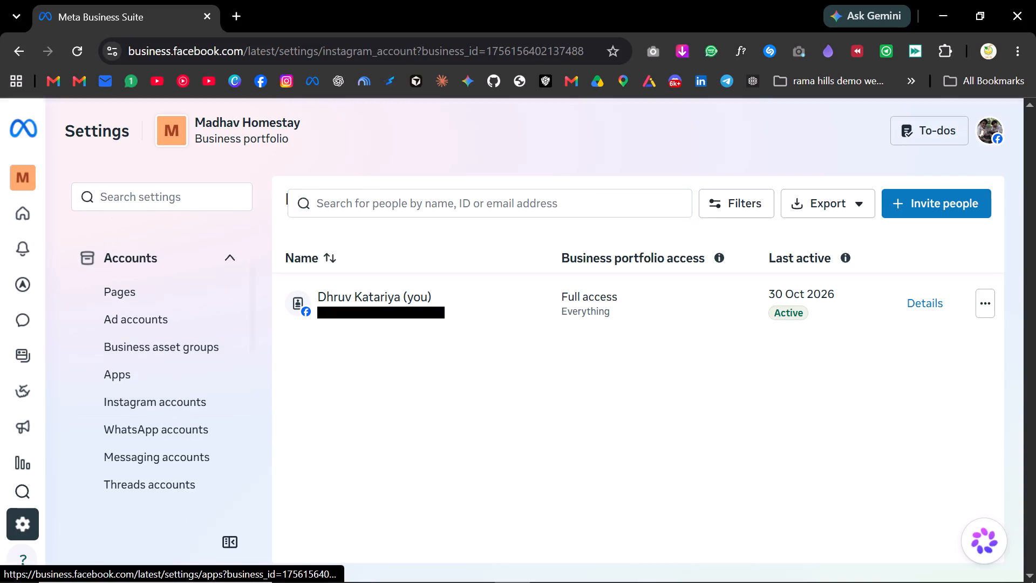
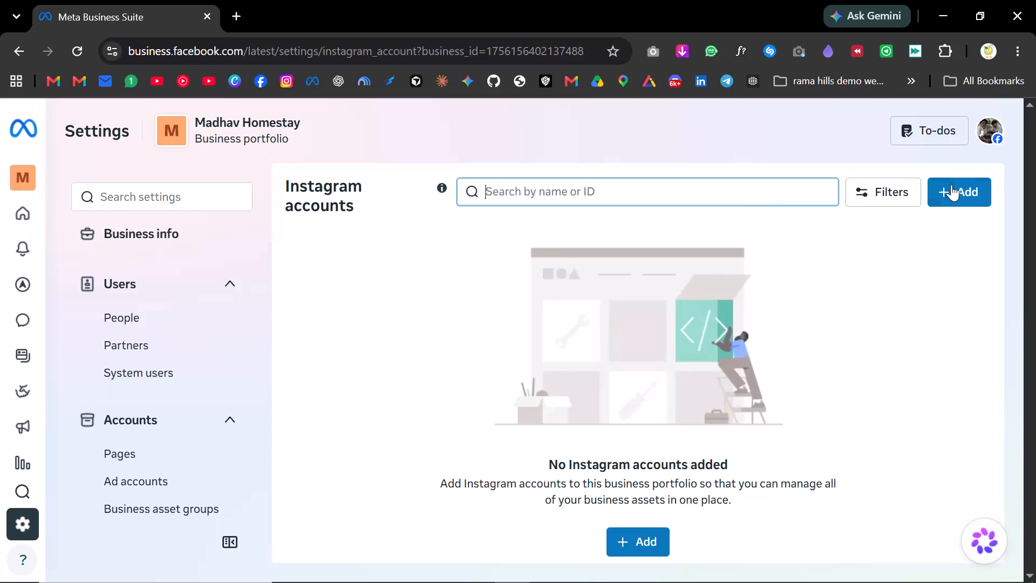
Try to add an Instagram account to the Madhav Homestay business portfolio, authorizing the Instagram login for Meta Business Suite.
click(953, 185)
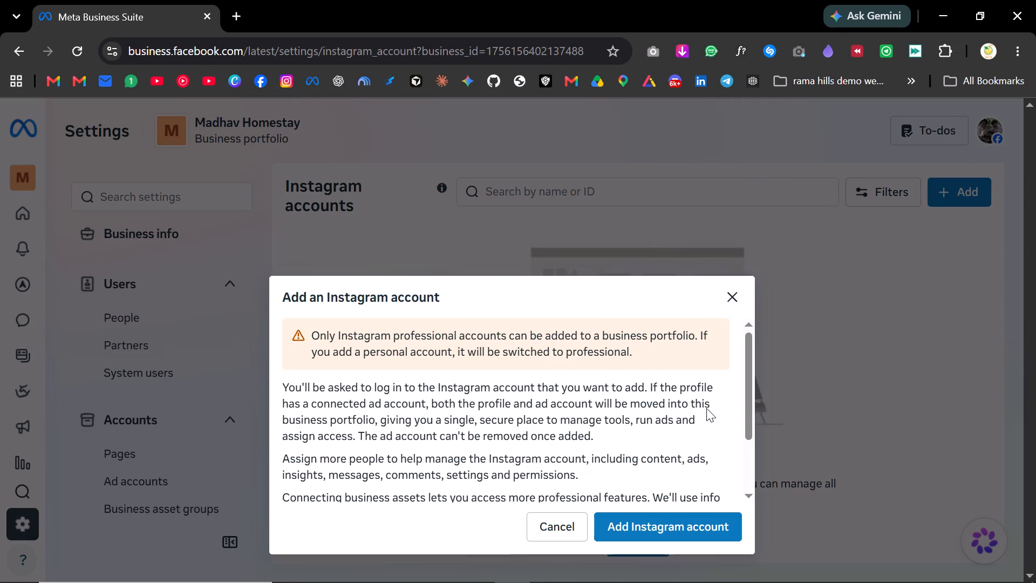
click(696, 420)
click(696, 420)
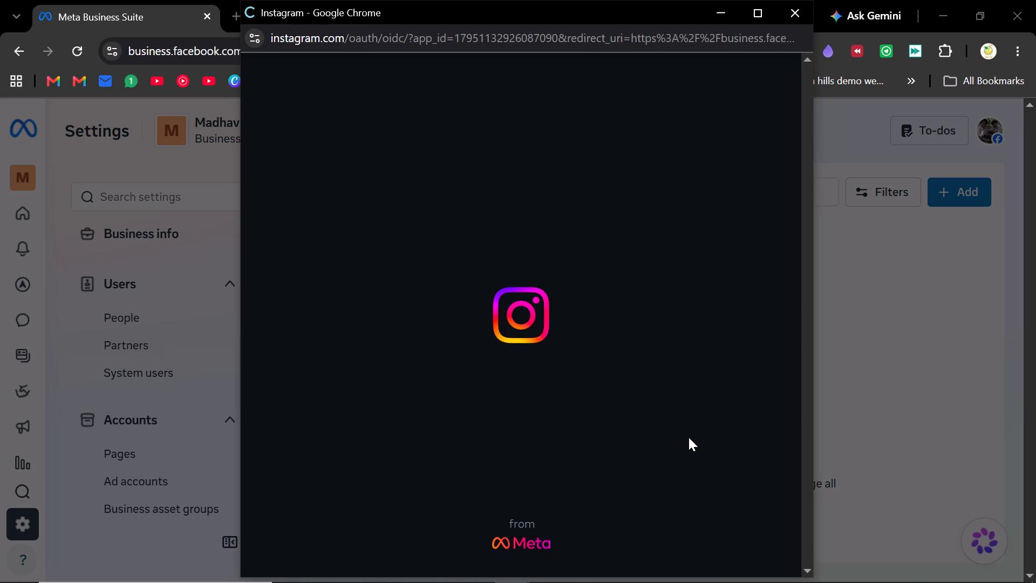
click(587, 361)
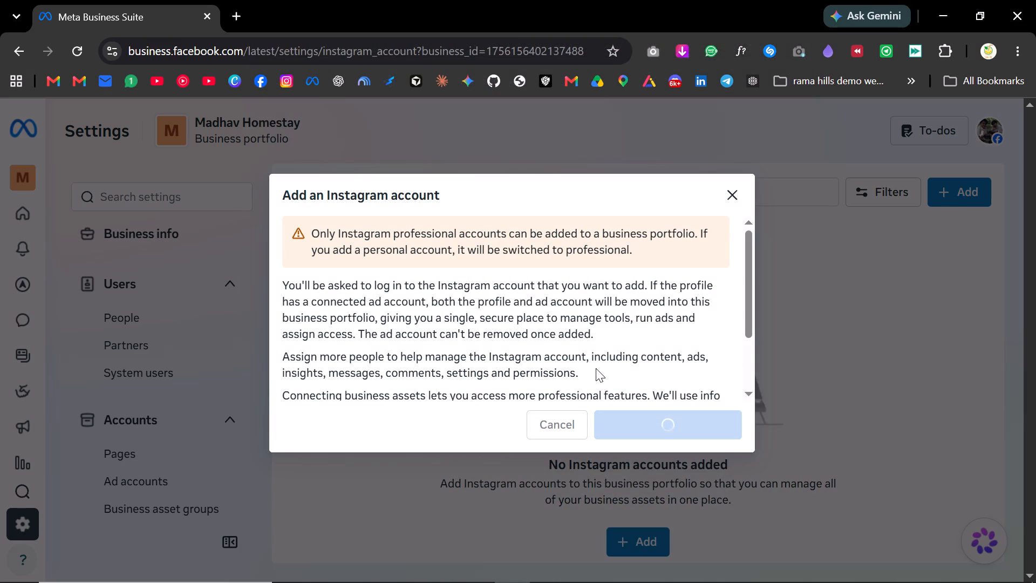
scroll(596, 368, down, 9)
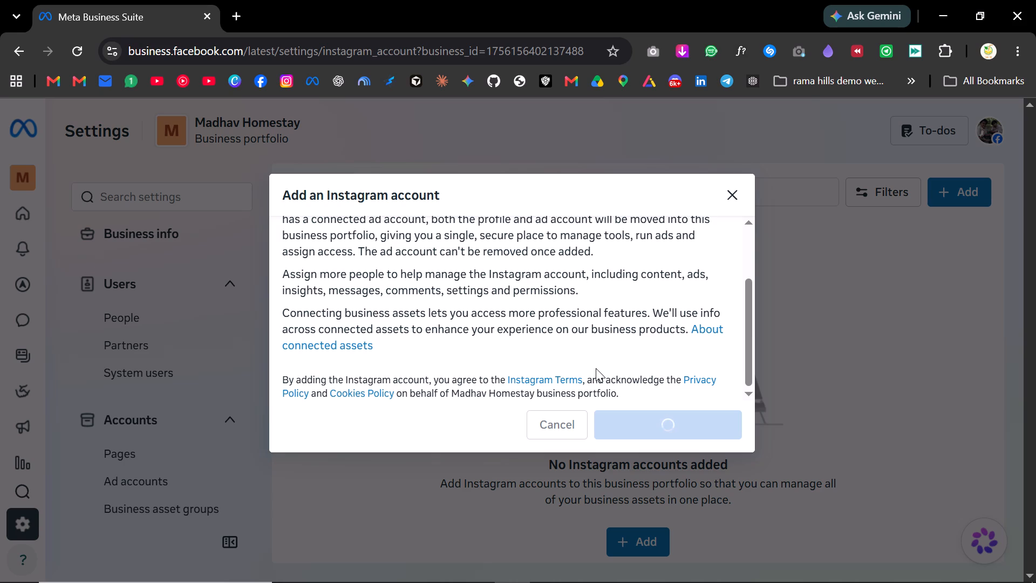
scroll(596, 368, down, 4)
Switch to the Cloudflare One Client, disconnect it and close its window.
click(839, 567)
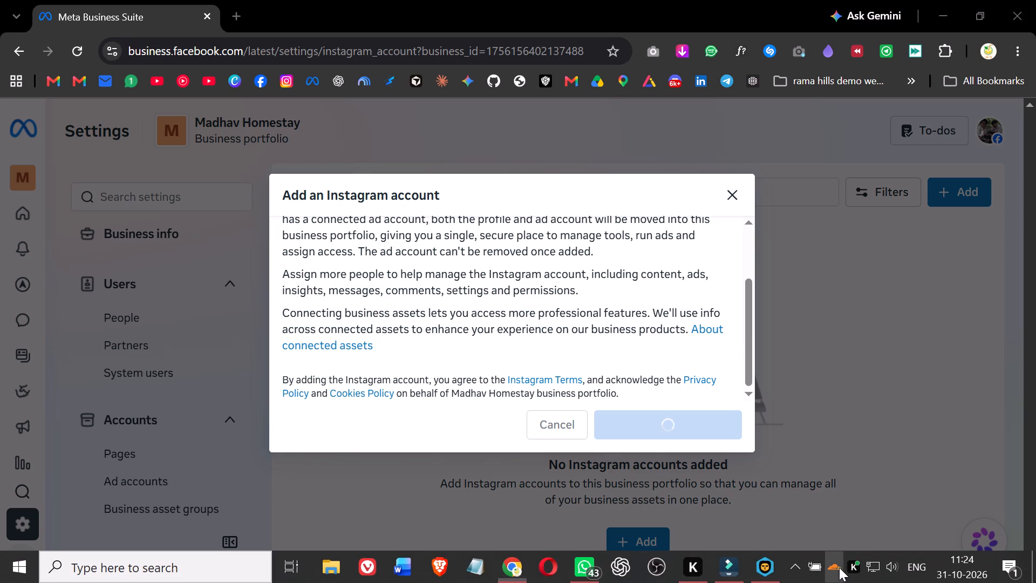
click(404, 321)
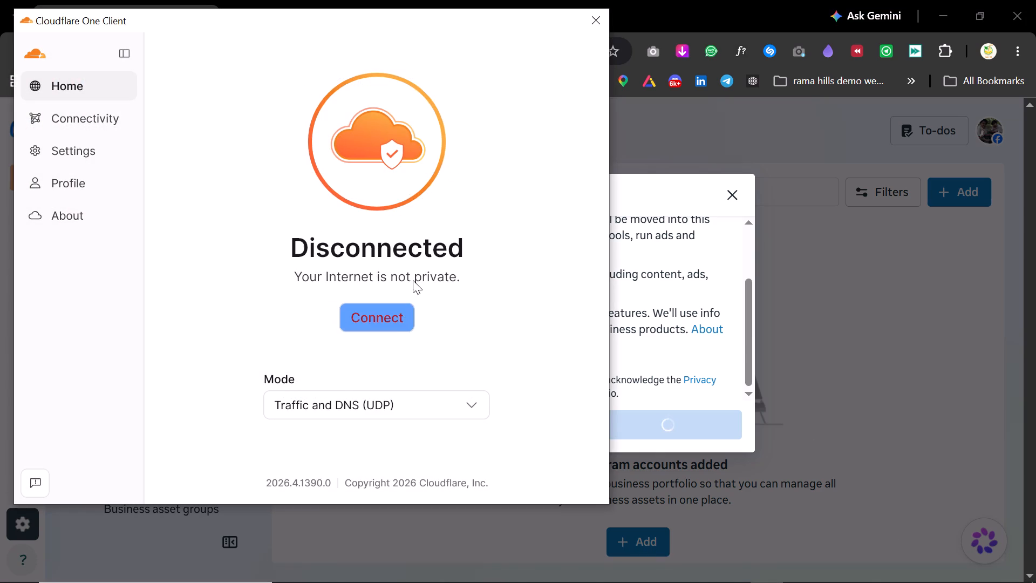
click(592, 15)
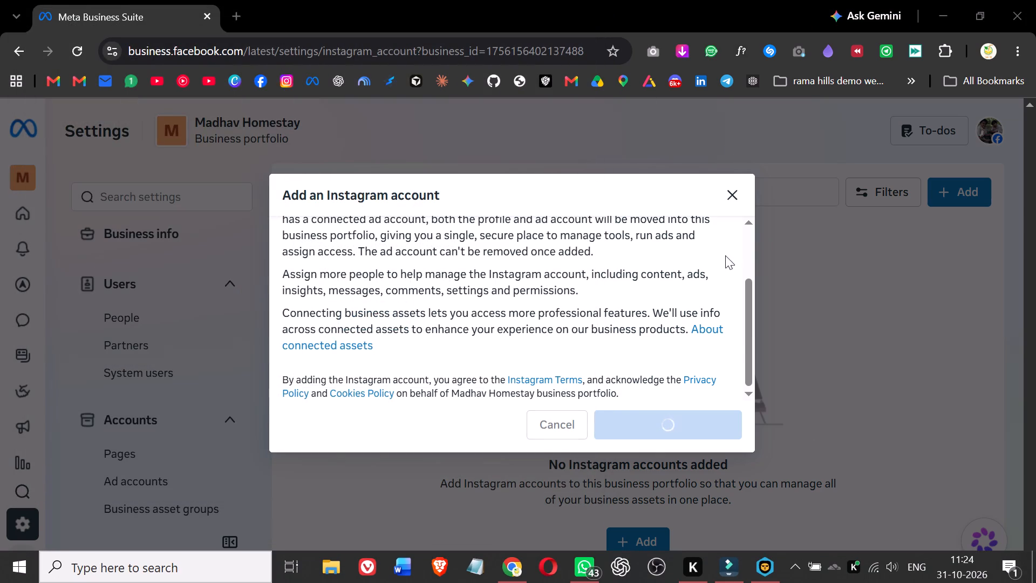
Dismiss the pending Instagram account addition and force a full reload of the Instagram accounts settings page.
click(731, 192)
click(929, 203)
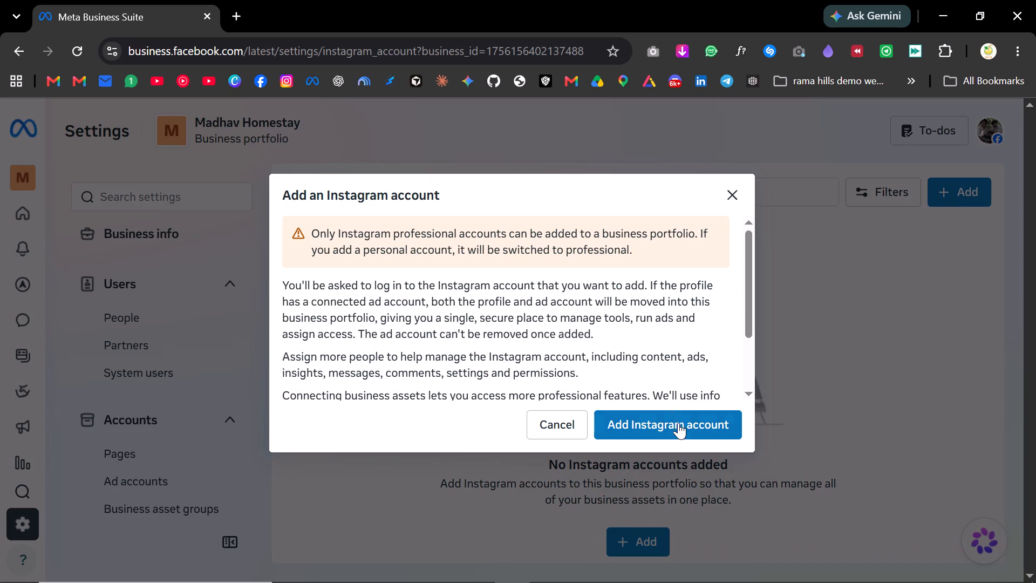
drag(675, 430, 756, 252)
click(730, 201)
key(ctrl+shift+r)
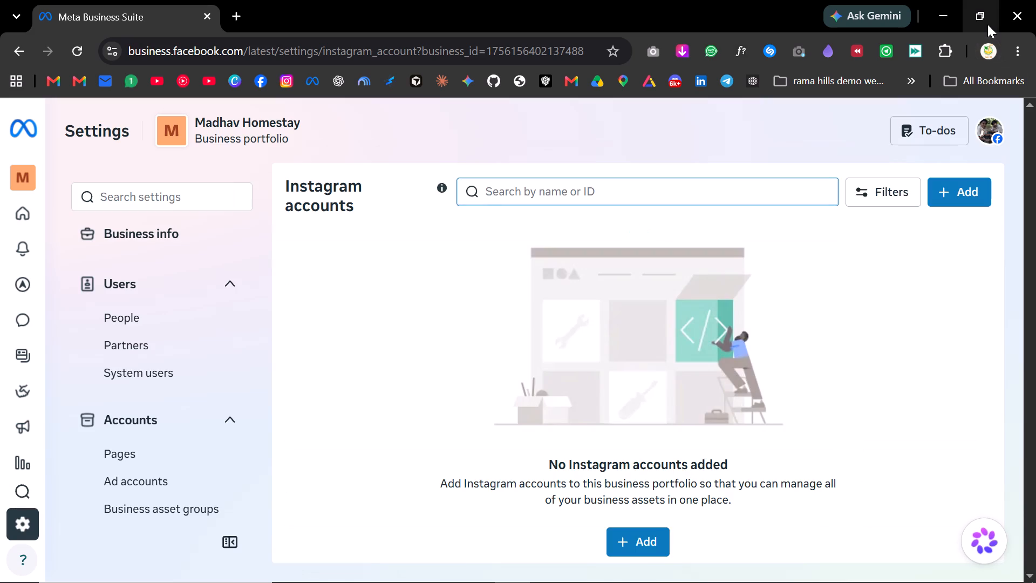
Add an Instagram account to the Madhav Homestay portfolio again, authorizing the login as madhav_homestay_sou.
click(944, 195)
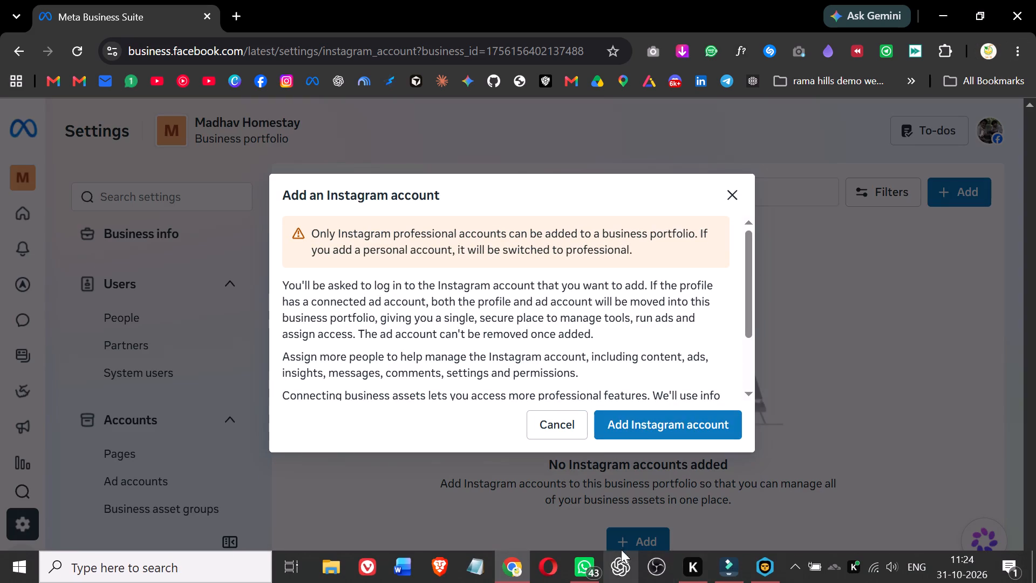
click(647, 417)
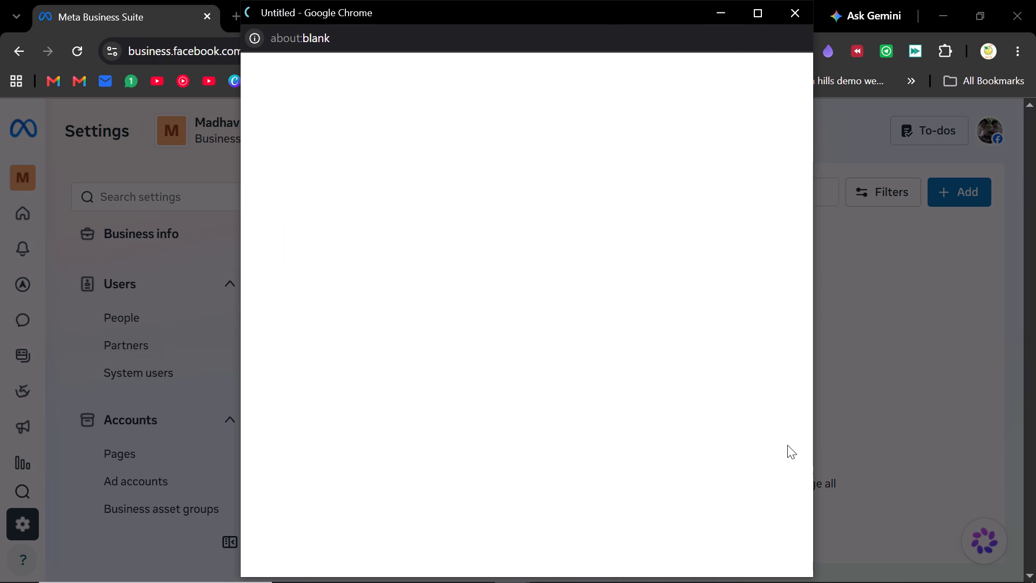
click(569, 379)
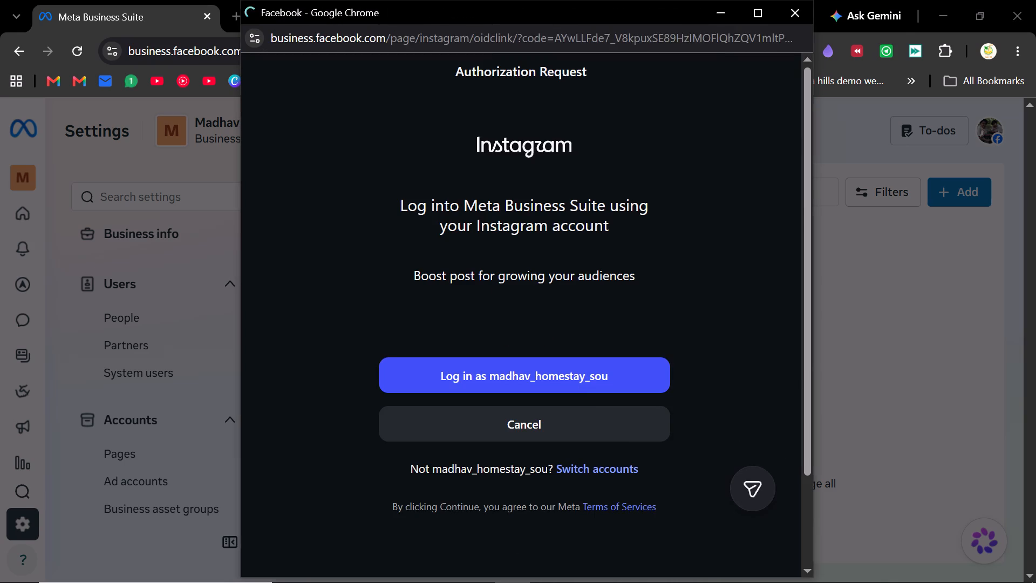
scroll(621, 343, down, 15)
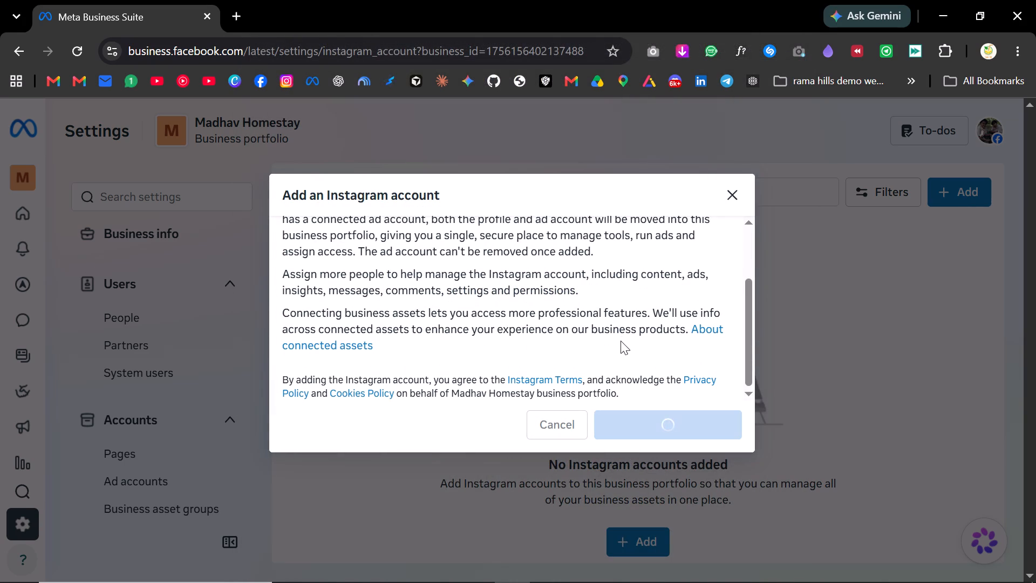
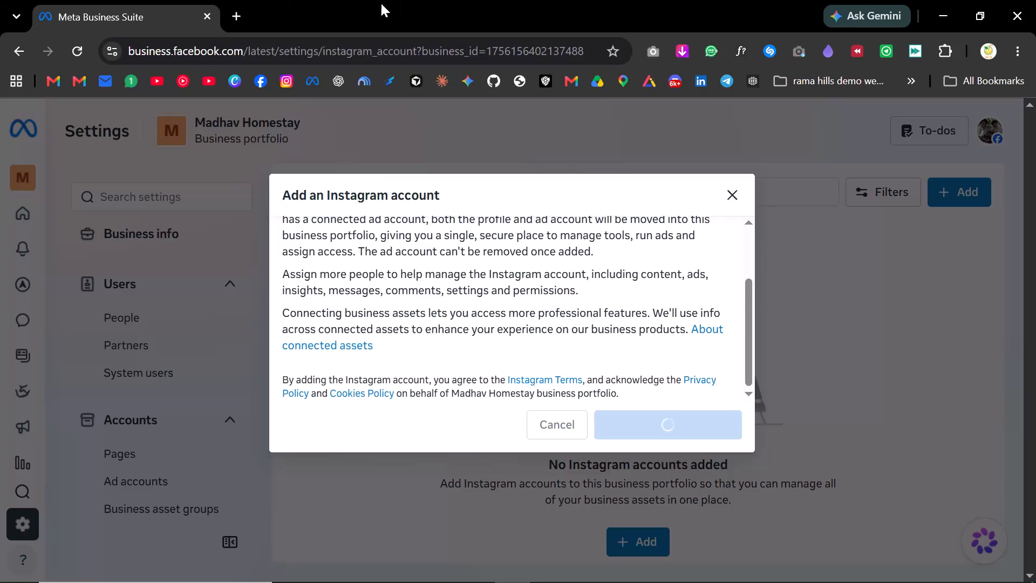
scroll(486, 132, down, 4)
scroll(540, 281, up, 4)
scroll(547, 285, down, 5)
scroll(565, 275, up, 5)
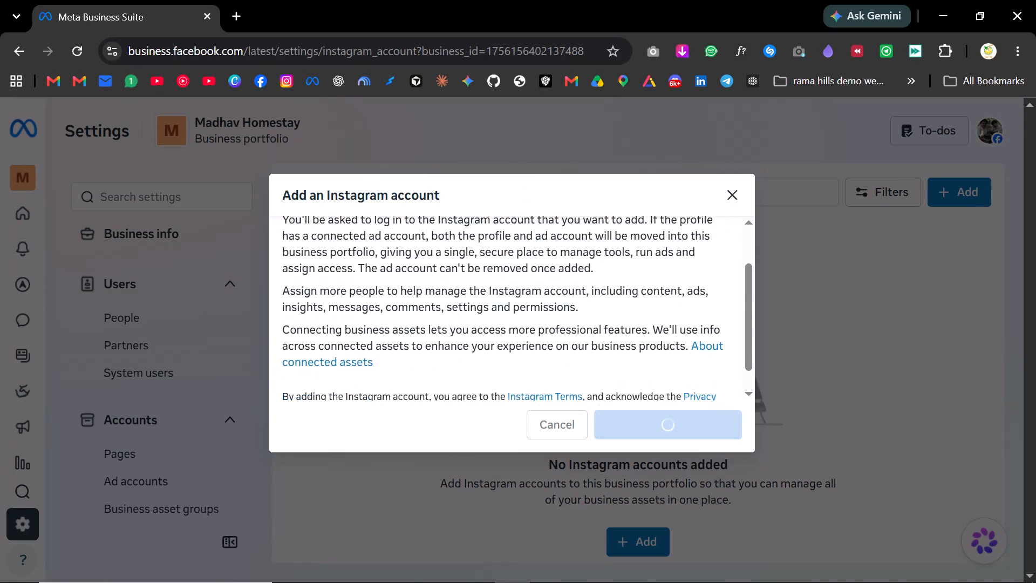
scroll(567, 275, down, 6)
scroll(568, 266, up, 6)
Close the Add an Instagram account dialog and open the business portfolio's Pages settings.
click(732, 197)
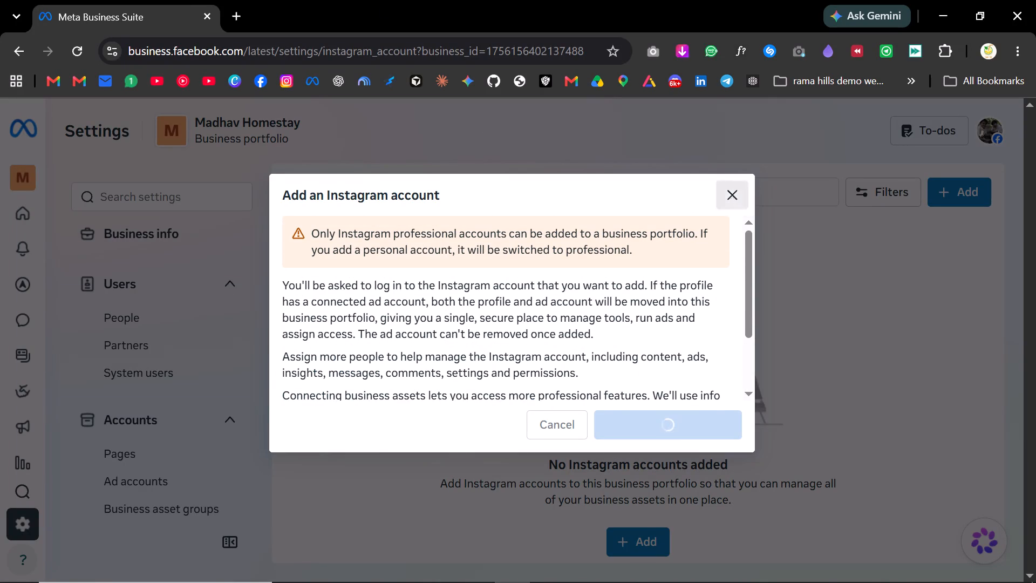
click(154, 457)
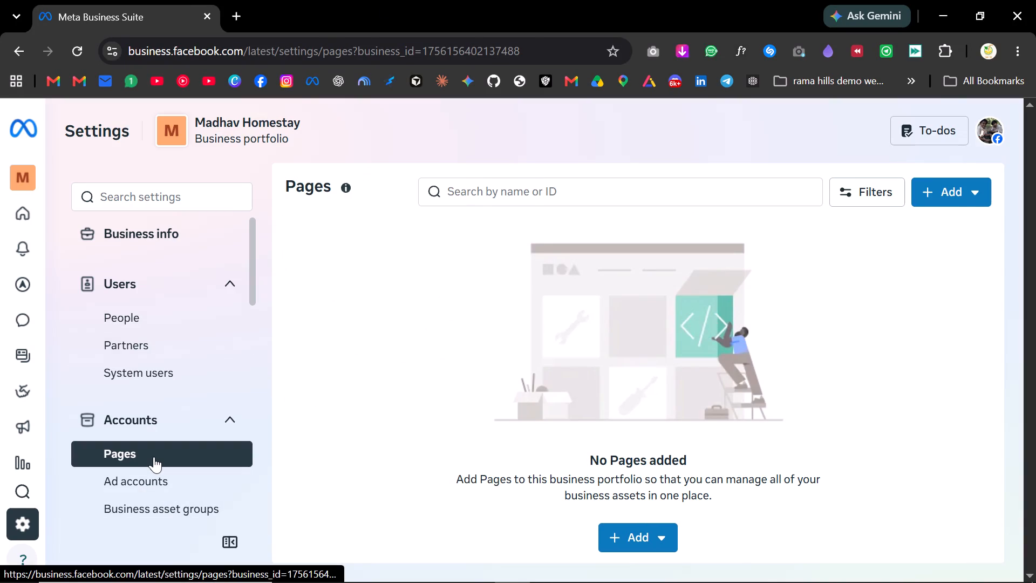
scroll(856, 418, down, 5)
Start a shared access request for a Facebook Page, searching for "madhav homestay" and choosing the first Madhav Homestay result, the hotel in Rajpipla.
click(657, 540)
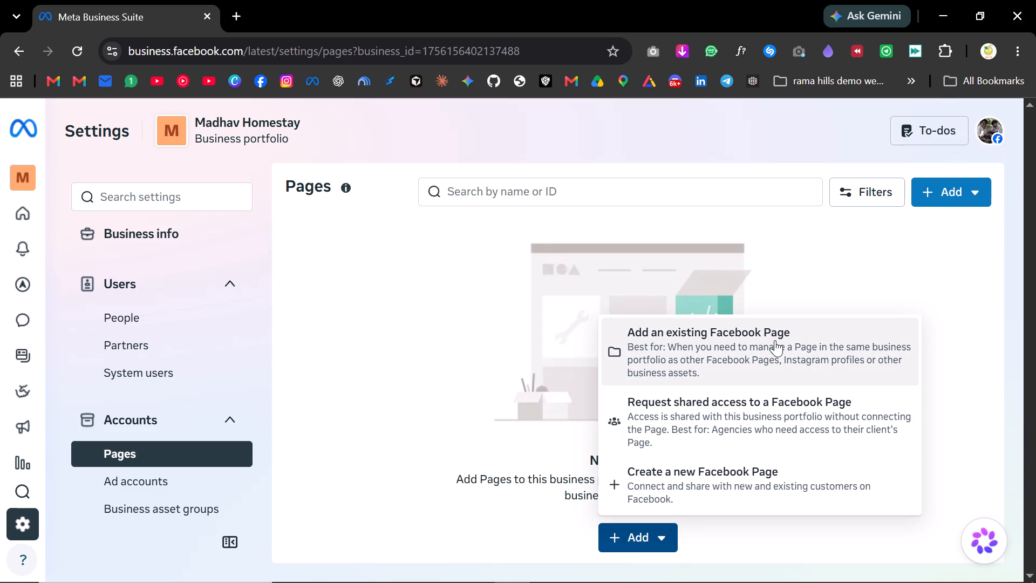
click(768, 420)
click(445, 223)
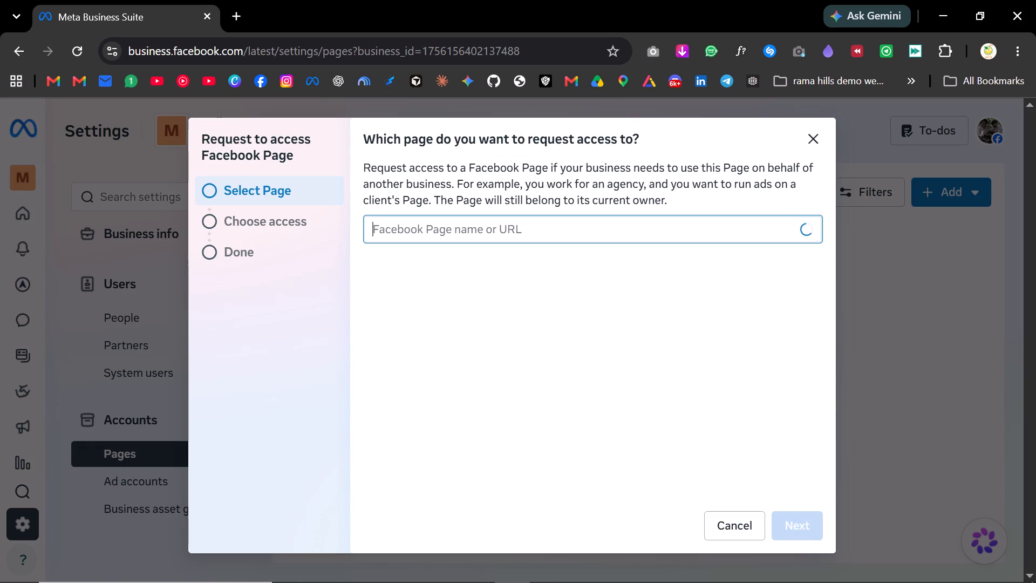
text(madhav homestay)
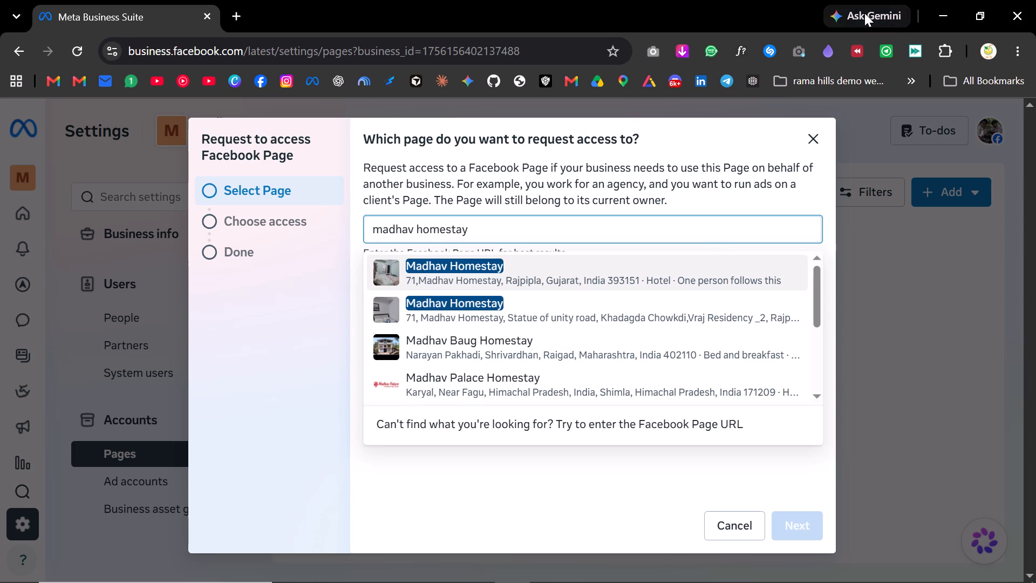
click(649, 264)
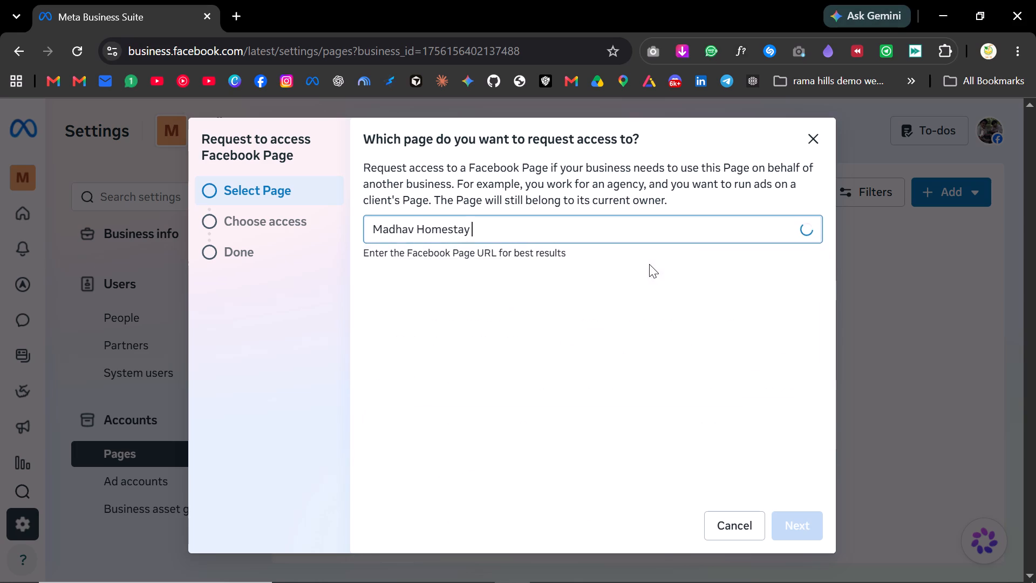
click(800, 514)
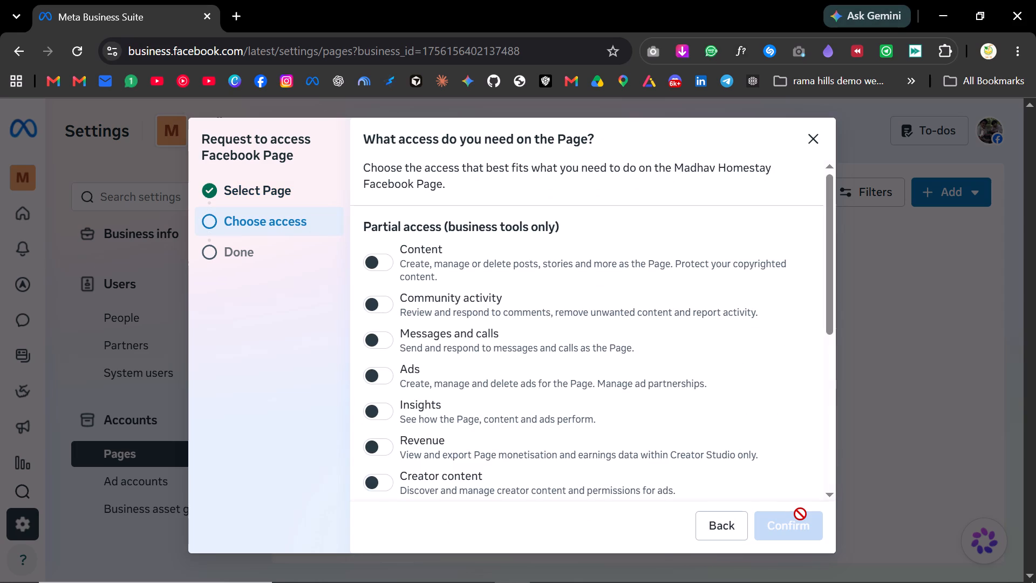
Request full access, Everything (except sensitive actions), to the Madhav Homestay Page and submit the access request.
scroll(455, 330, down, 4)
click(378, 397)
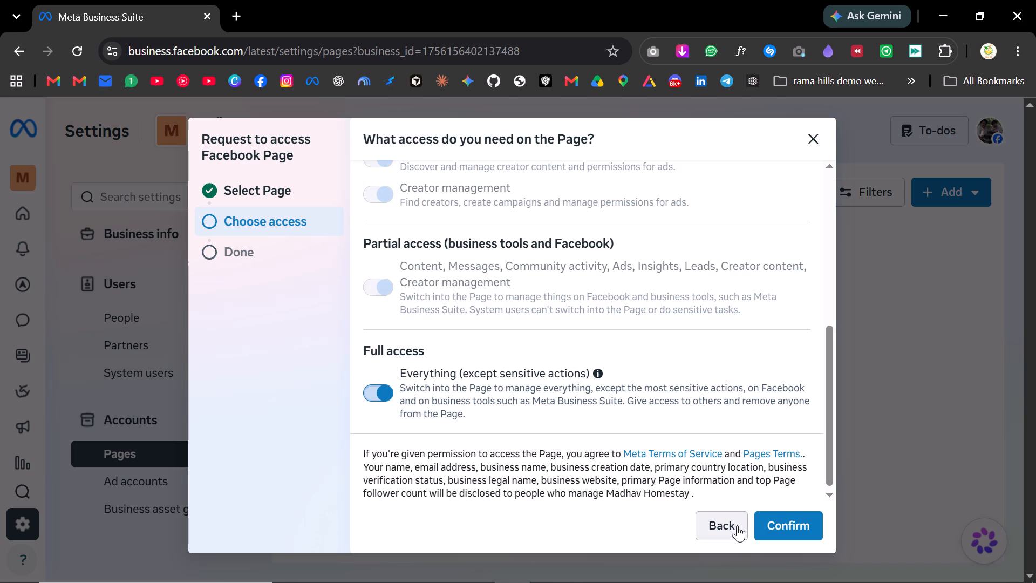
click(779, 535)
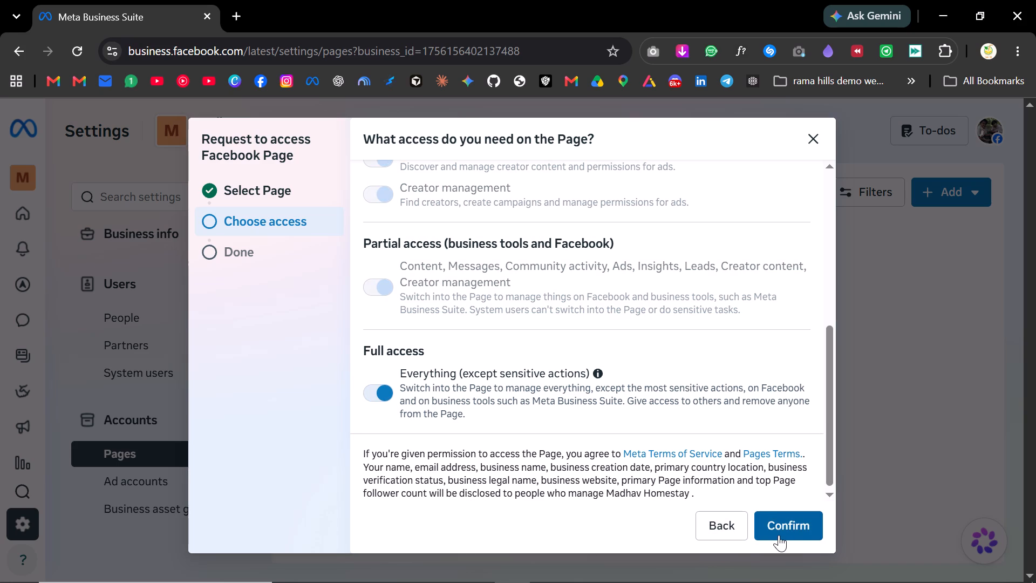
Review the requested permissions and submit the request for full access (everything except sensitive actions) to the Madhav Homestay Facebook Page.
scroll(372, 304, down, 5)
scroll(549, 315, up, 10)
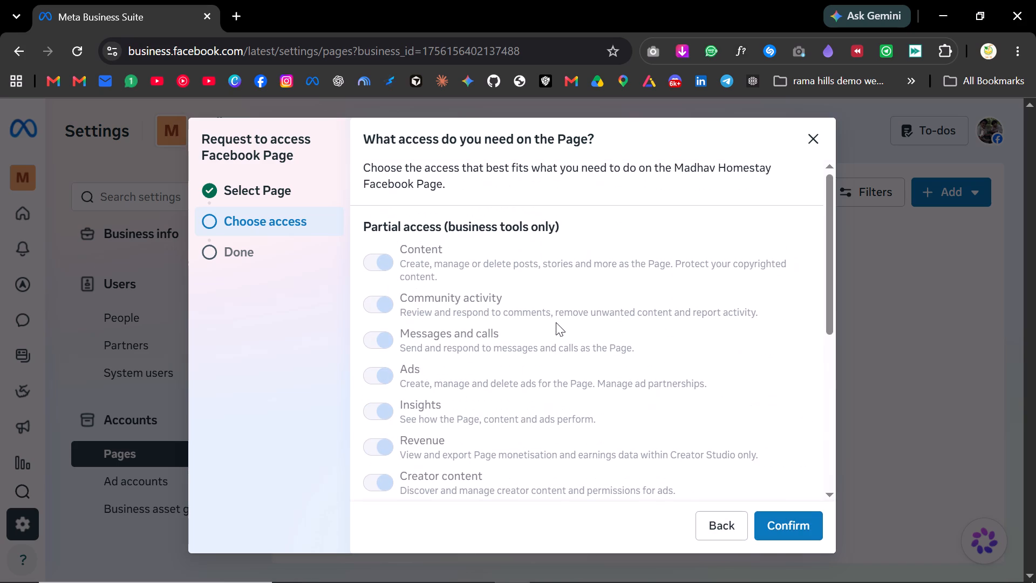
scroll(604, 412, down, 7)
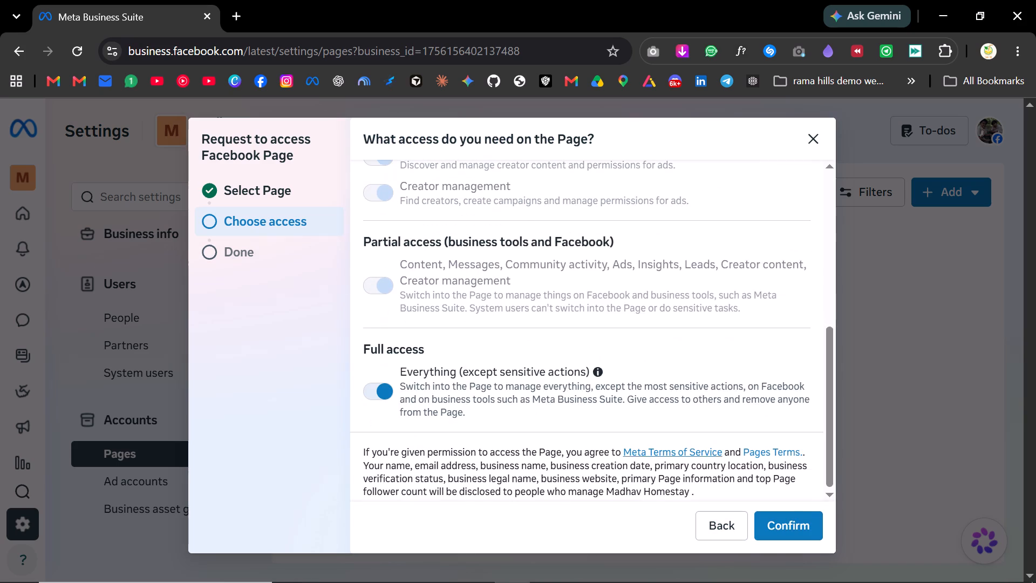
click(803, 526)
click(803, 526)
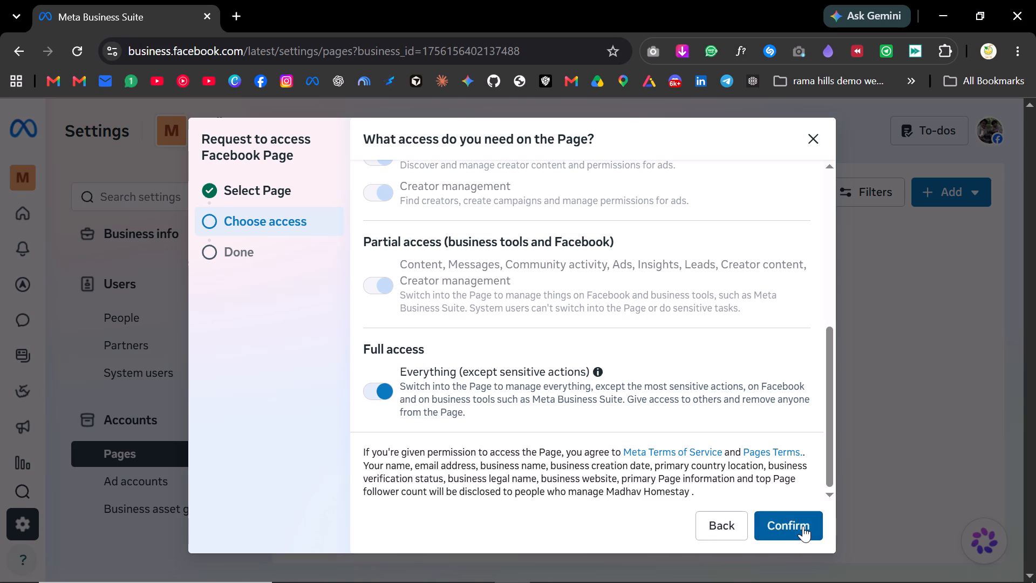
click(803, 526)
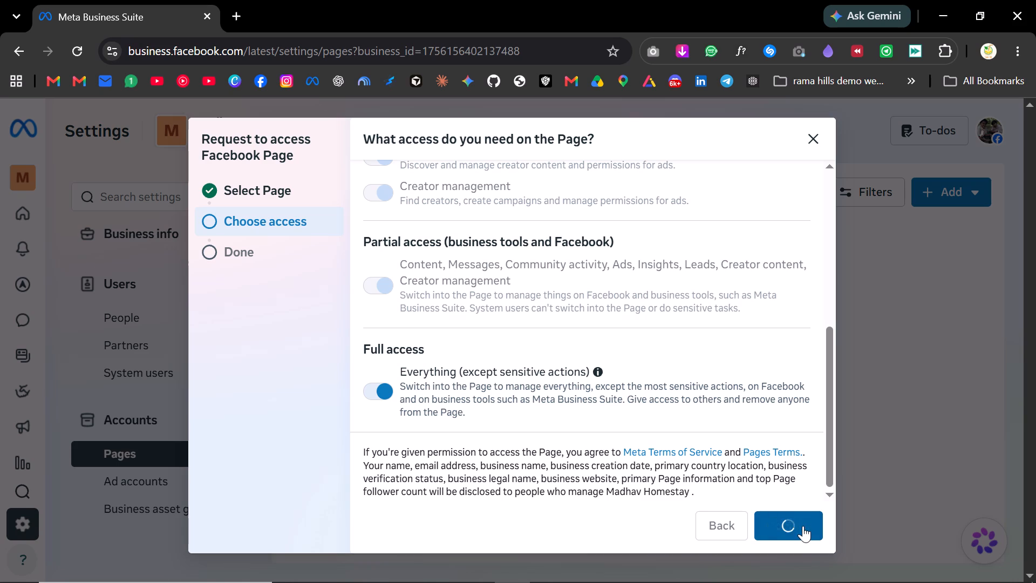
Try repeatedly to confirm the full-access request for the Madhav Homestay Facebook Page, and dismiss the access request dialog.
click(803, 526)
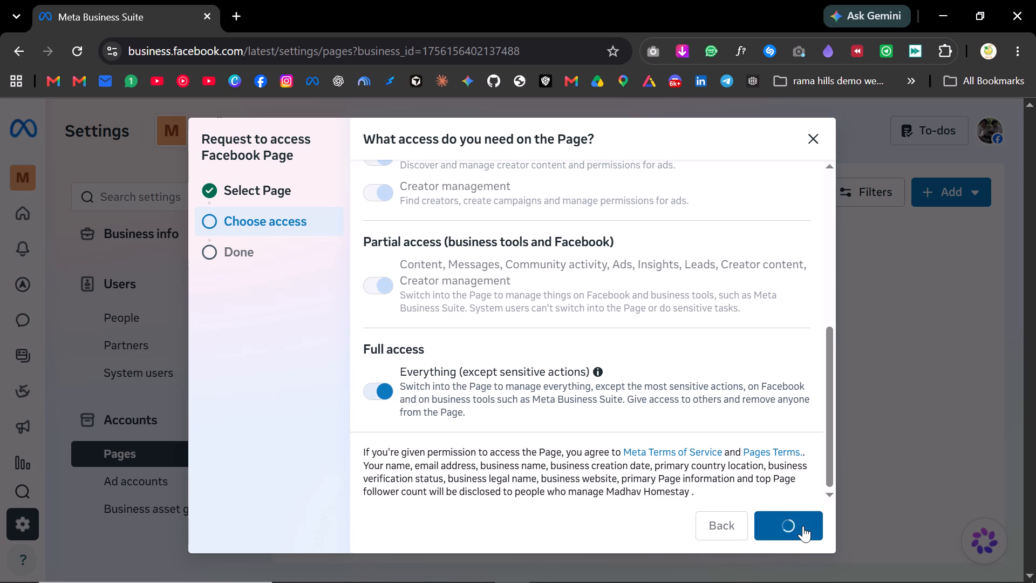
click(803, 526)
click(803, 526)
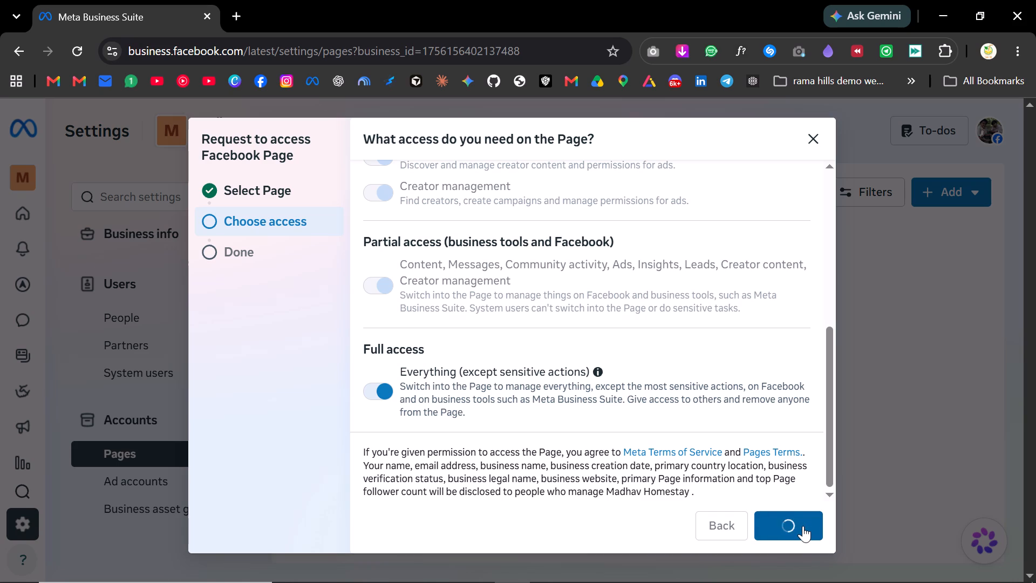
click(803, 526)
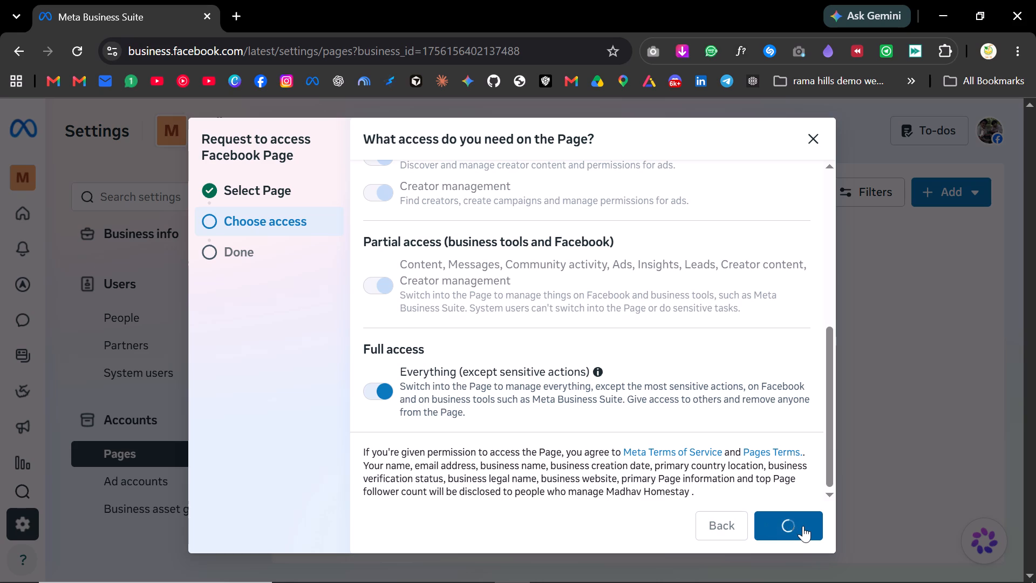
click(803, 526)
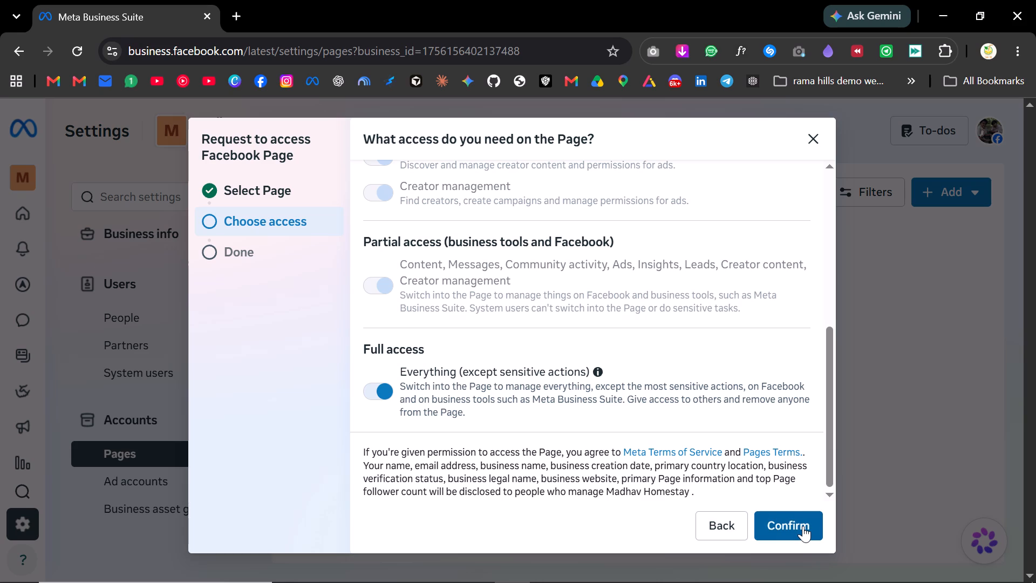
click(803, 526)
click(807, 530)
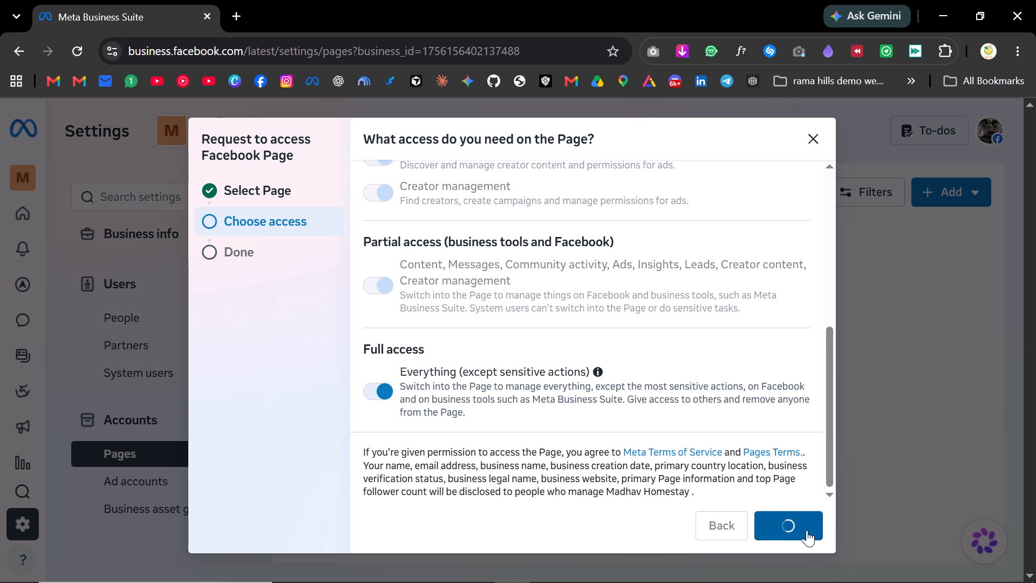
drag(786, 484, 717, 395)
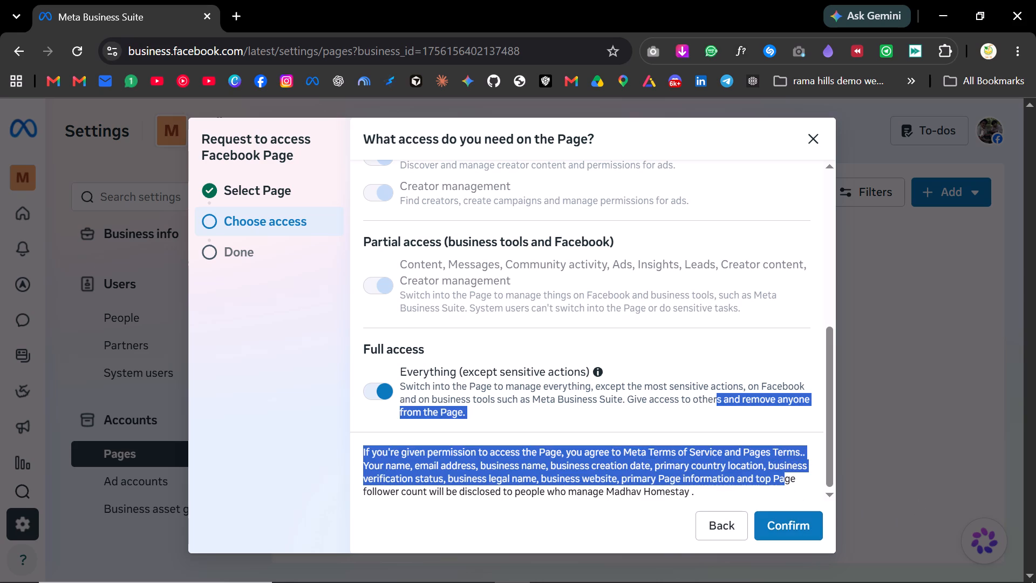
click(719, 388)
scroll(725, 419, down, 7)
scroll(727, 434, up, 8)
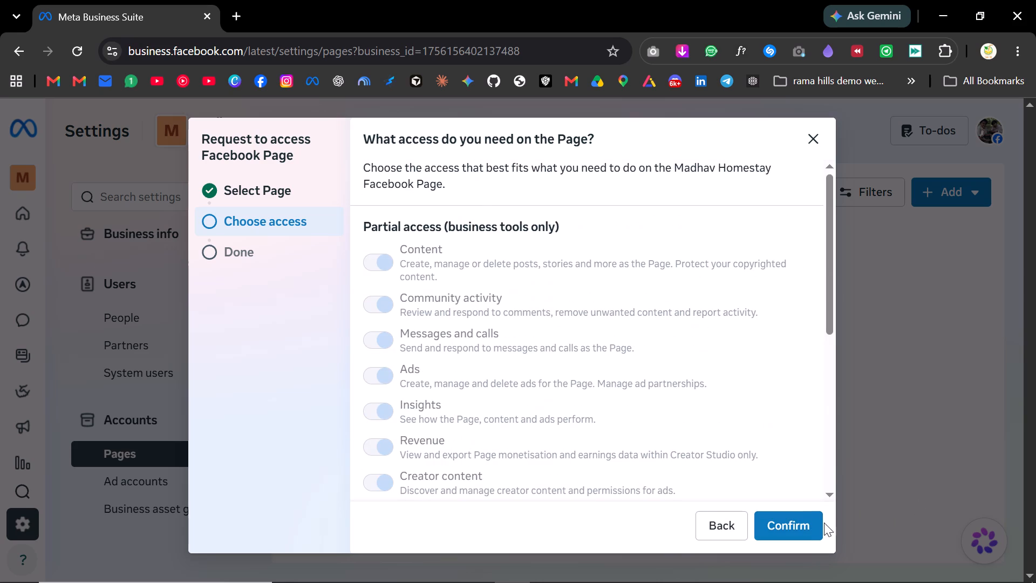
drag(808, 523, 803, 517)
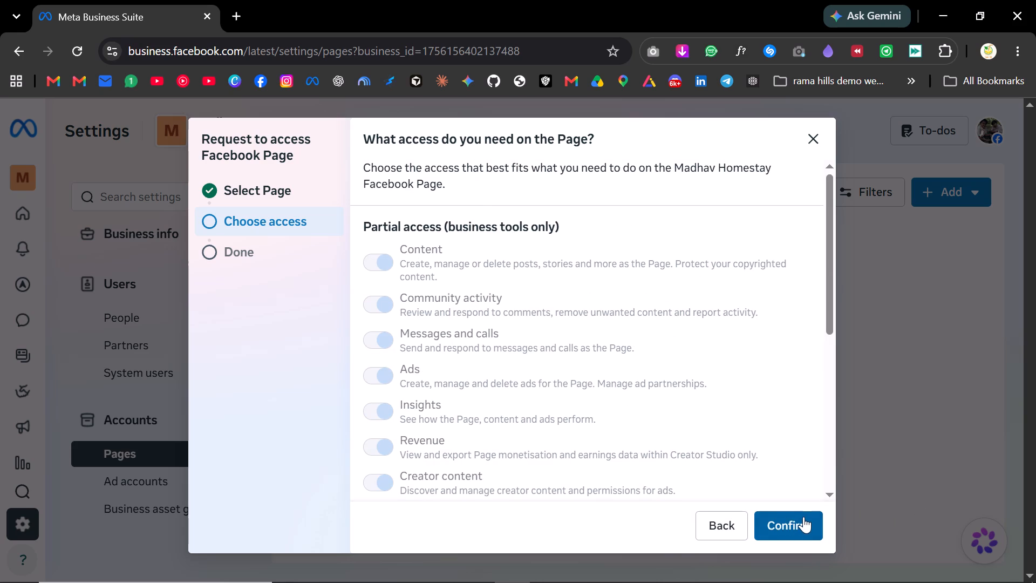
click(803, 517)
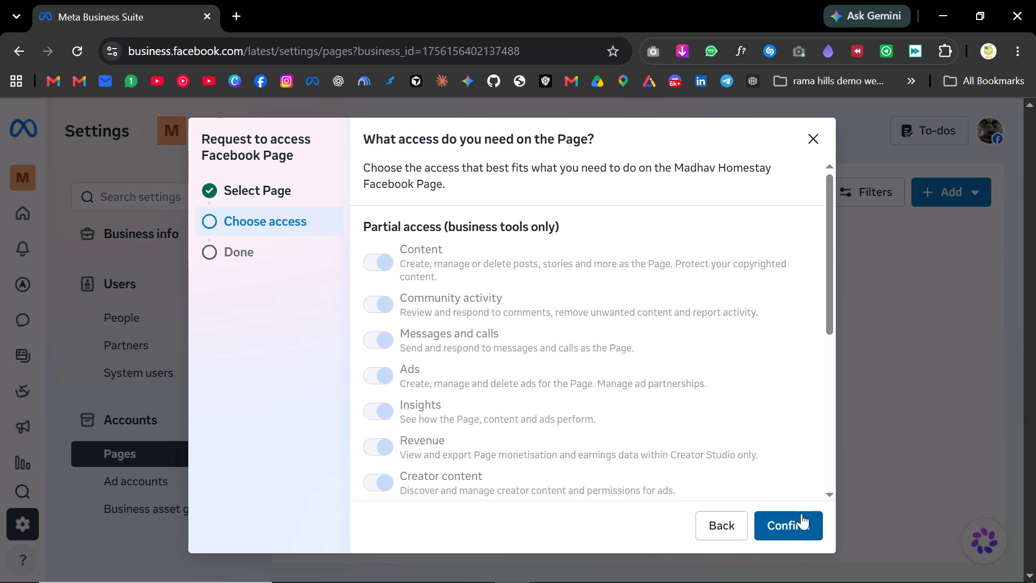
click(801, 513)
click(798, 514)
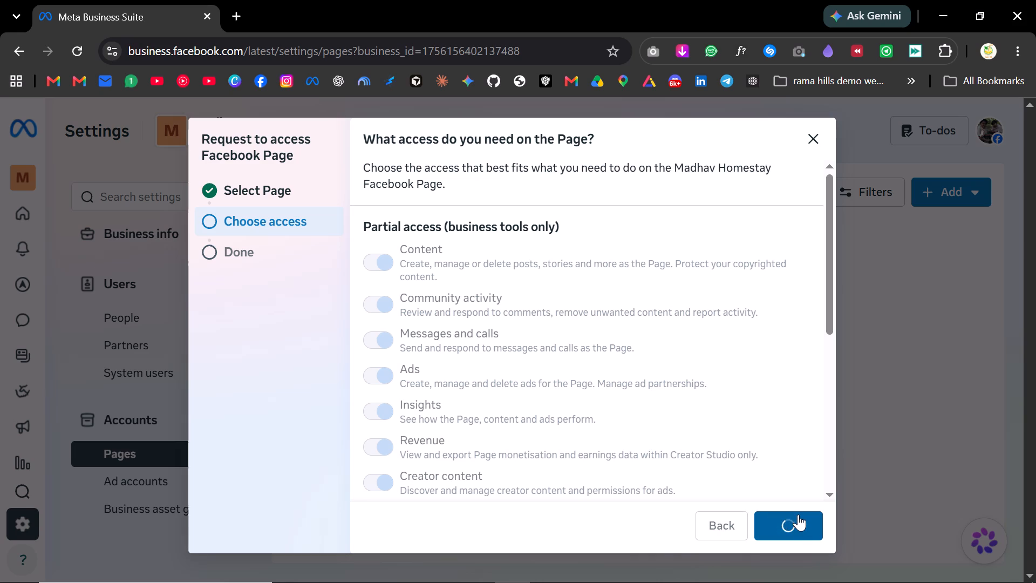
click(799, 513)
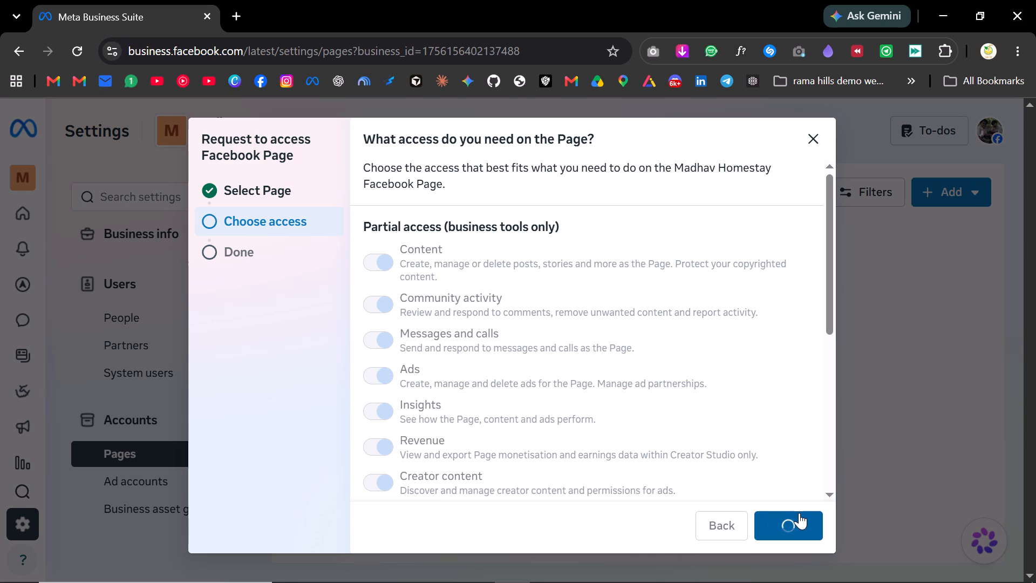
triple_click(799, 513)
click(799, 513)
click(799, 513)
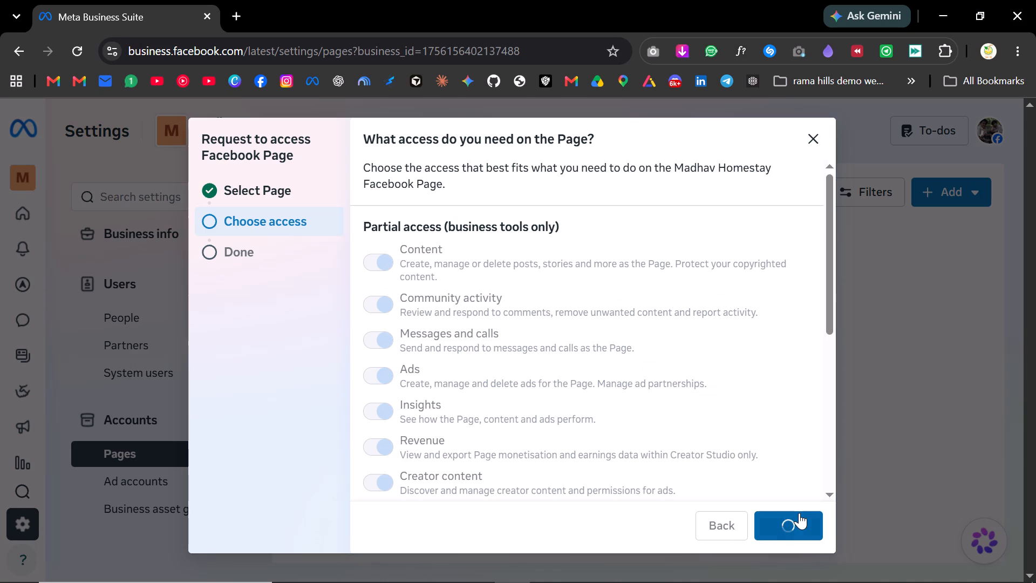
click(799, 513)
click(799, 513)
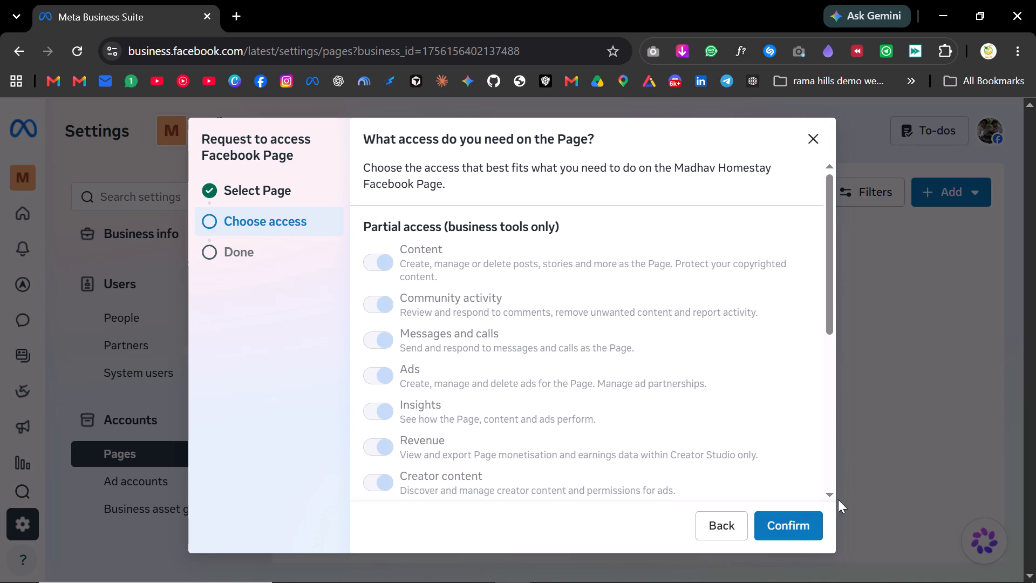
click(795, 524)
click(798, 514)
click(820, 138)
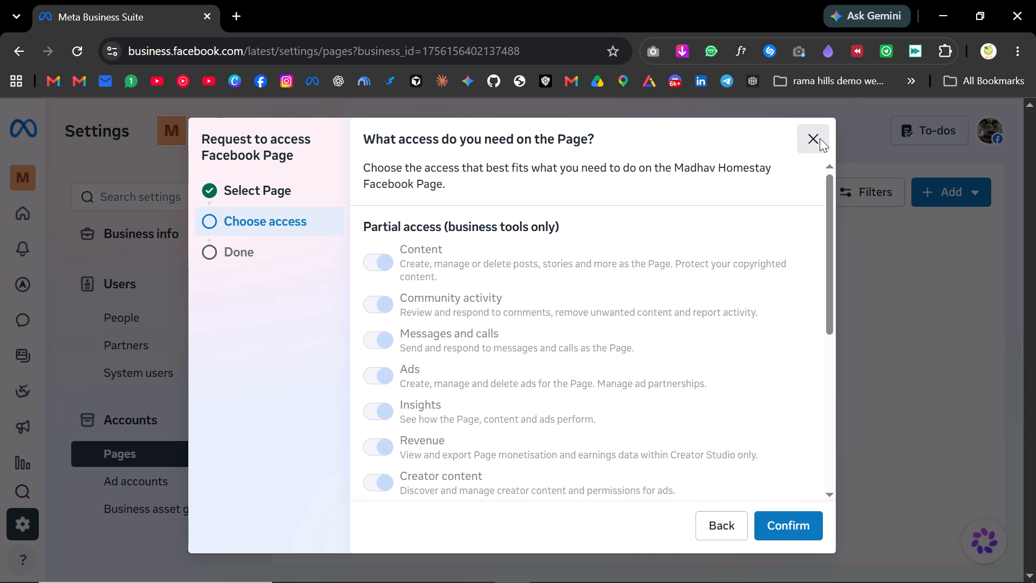
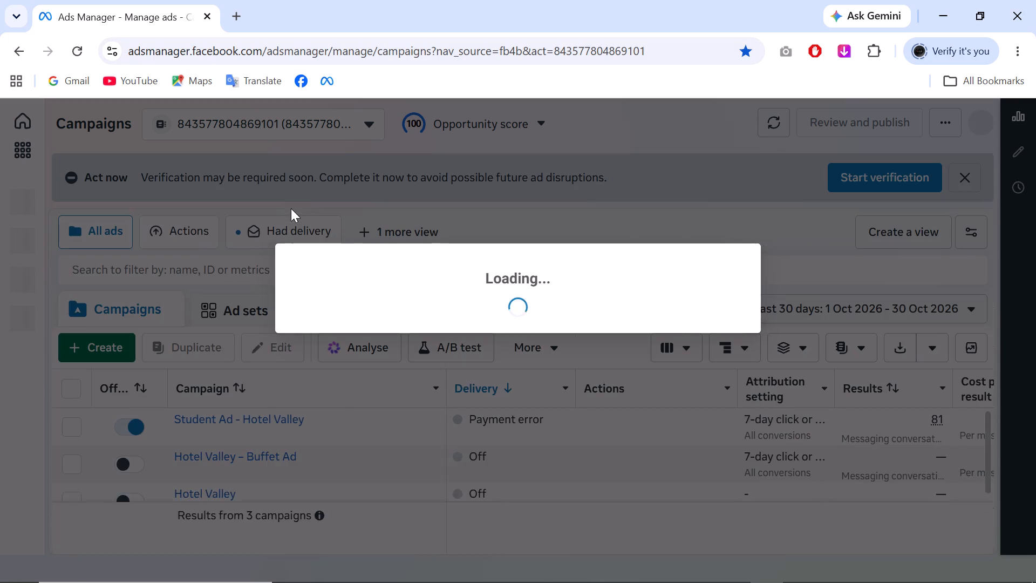
Open the Billing and payments section for the ad account from the Campaigns page.
scroll(367, 455, down, 4)
scroll(364, 449, up, 2)
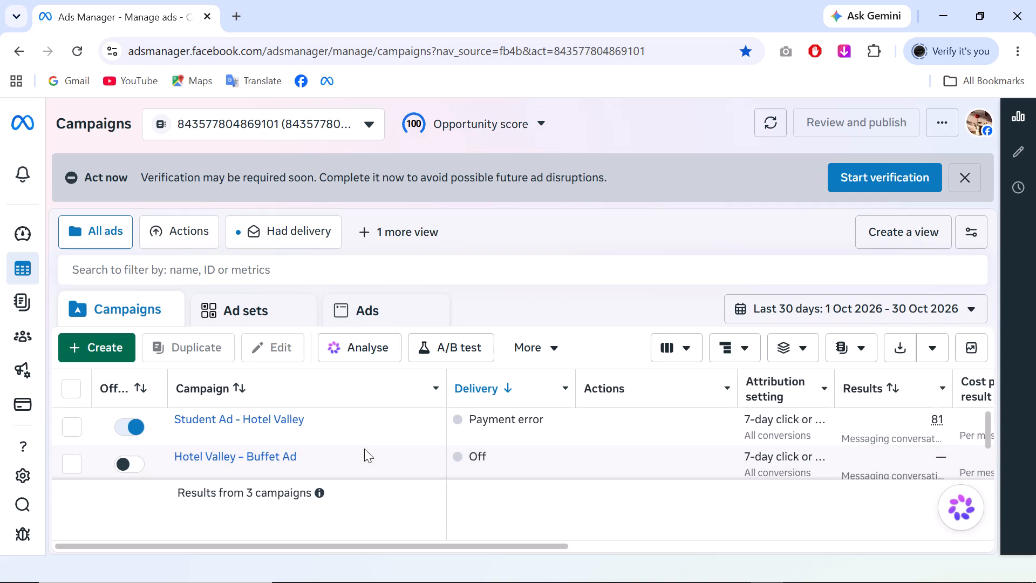
scroll(364, 449, down, 5)
scroll(364, 449, up, 6)
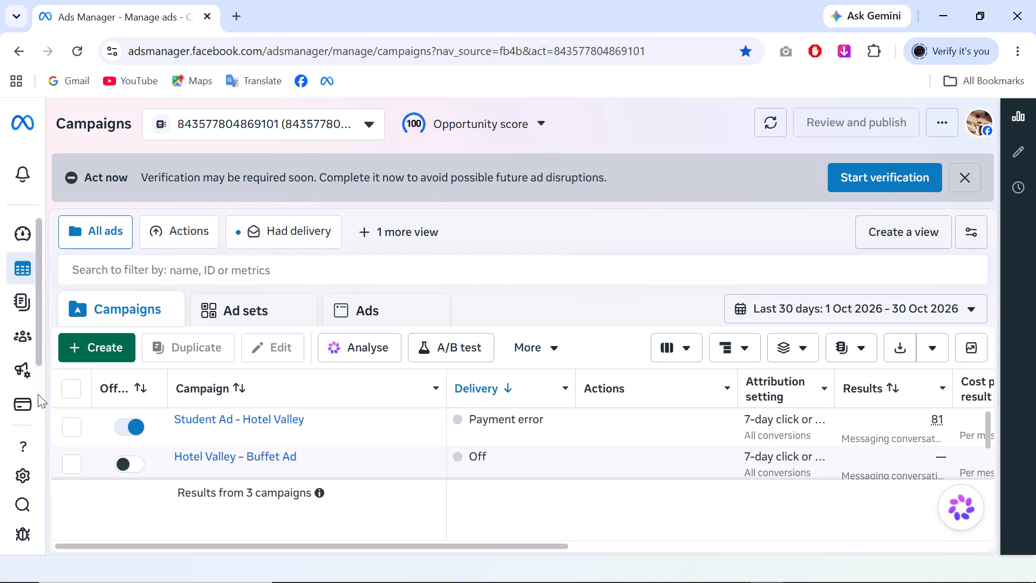
scroll(24, 416, down, 5)
click(24, 388)
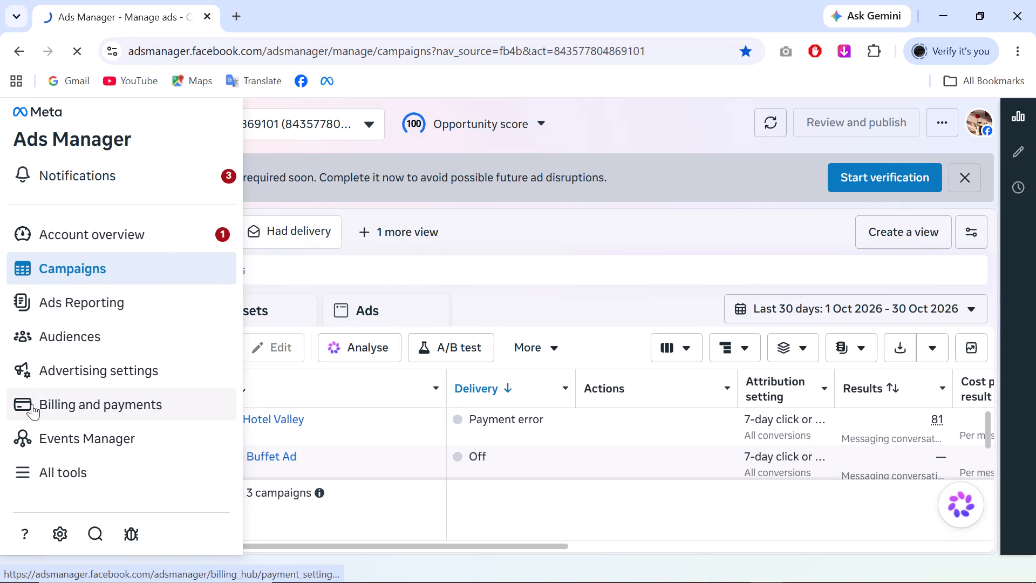
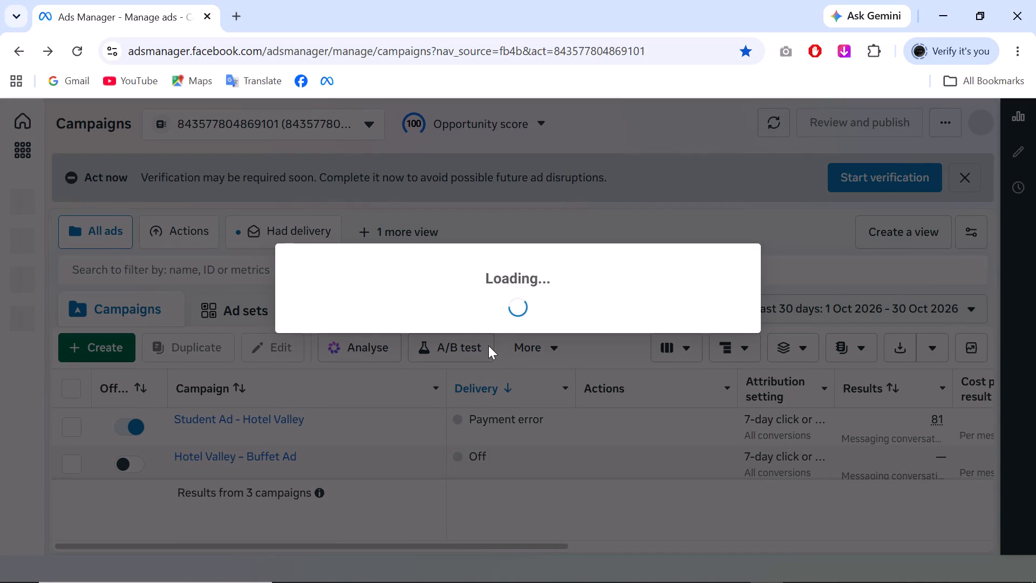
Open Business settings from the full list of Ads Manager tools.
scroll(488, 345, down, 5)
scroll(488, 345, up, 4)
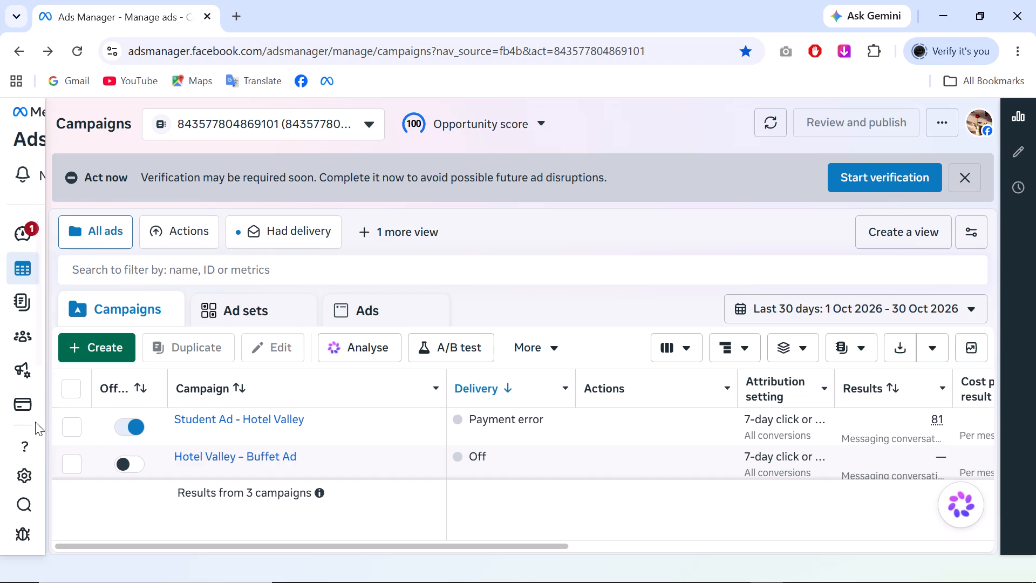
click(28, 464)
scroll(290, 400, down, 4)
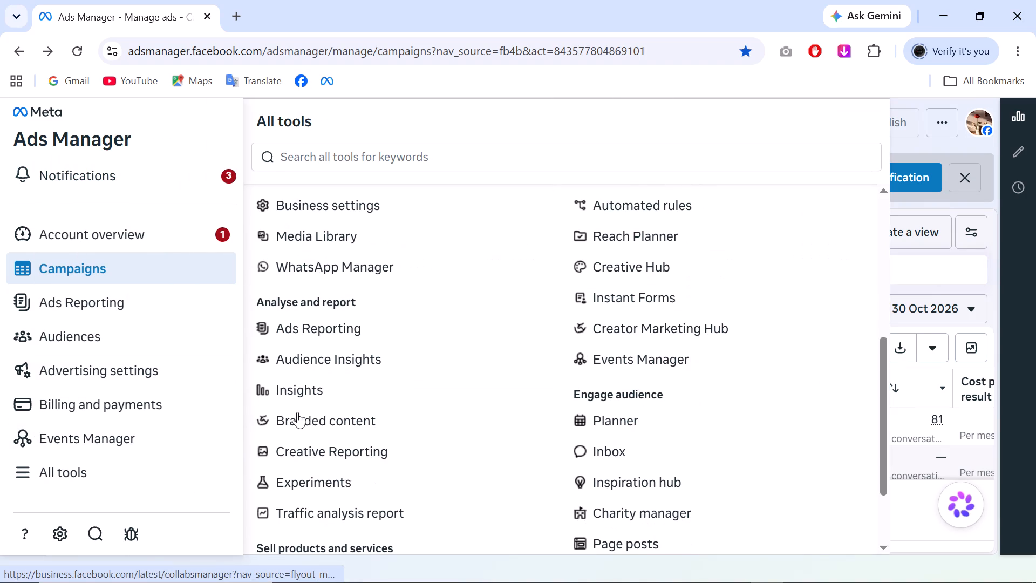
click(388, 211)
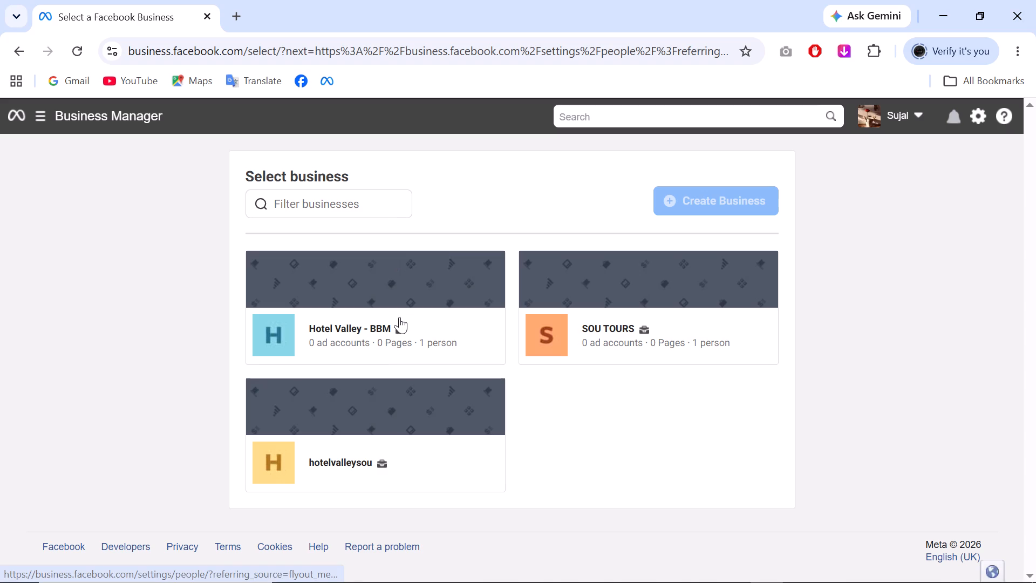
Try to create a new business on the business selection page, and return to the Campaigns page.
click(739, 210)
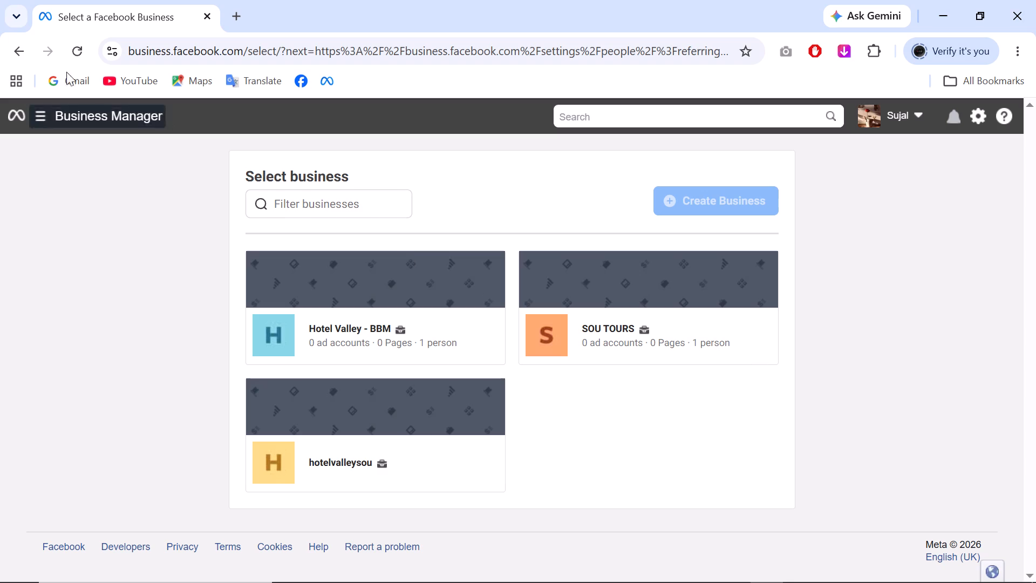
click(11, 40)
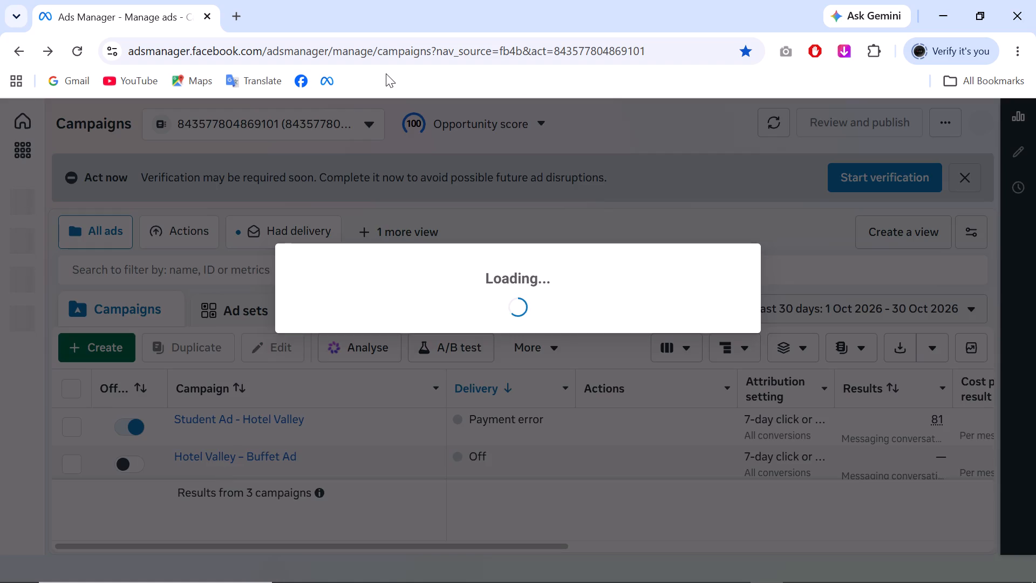
click(292, 126)
scroll(269, 260, up, 3)
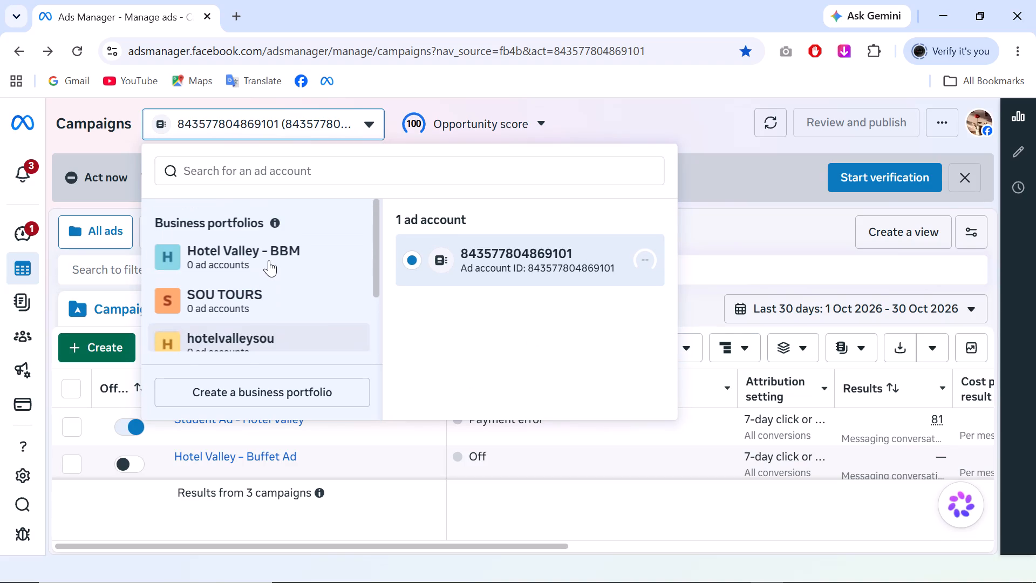
scroll(269, 260, up, 3)
scroll(312, 263, down, 4)
scroll(304, 242, up, 4)
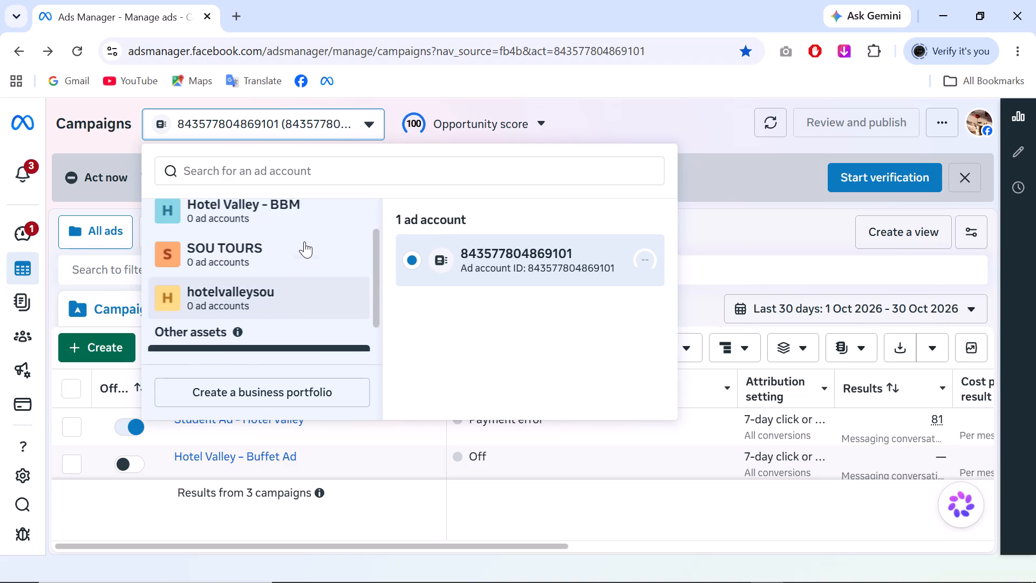
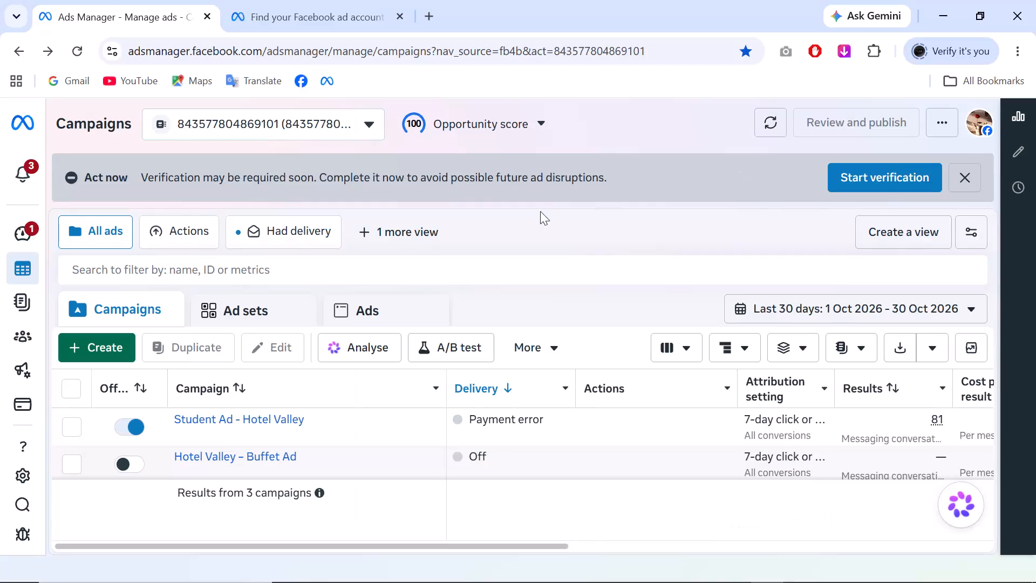
Look through the business portfolios and other assets in the ad account list of the Campaigns page, then close the list.
click(221, 124)
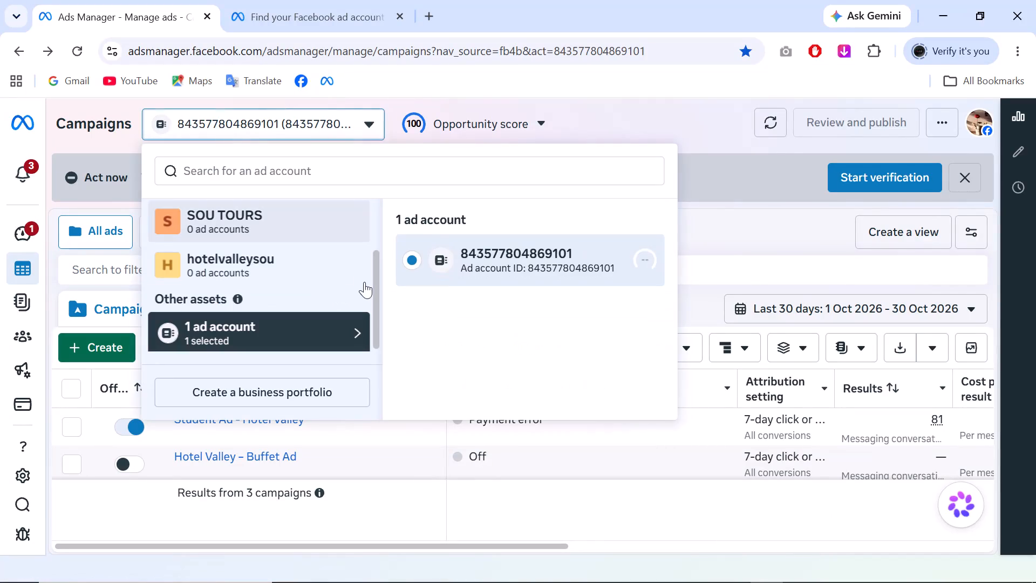
scroll(293, 277, up, 7)
scroll(294, 276, down, 4)
scroll(282, 417, down, 3)
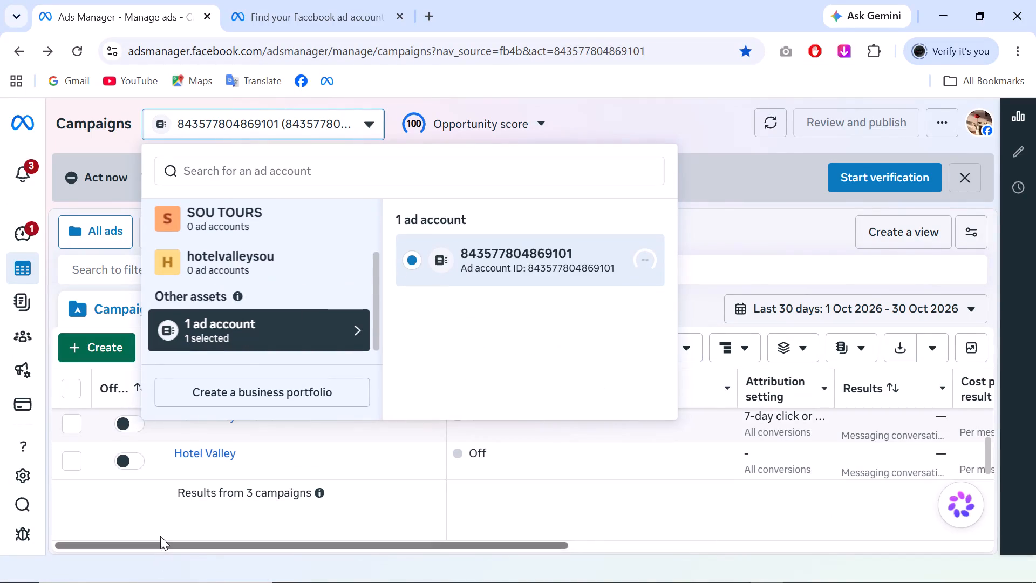
click(162, 514)
Open a new browser tab.
click(431, 2)
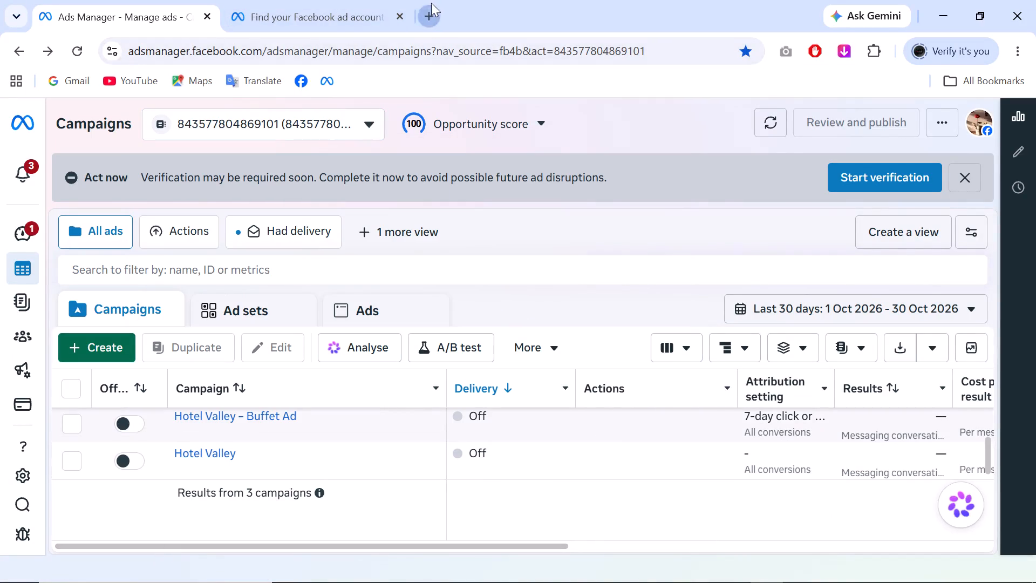
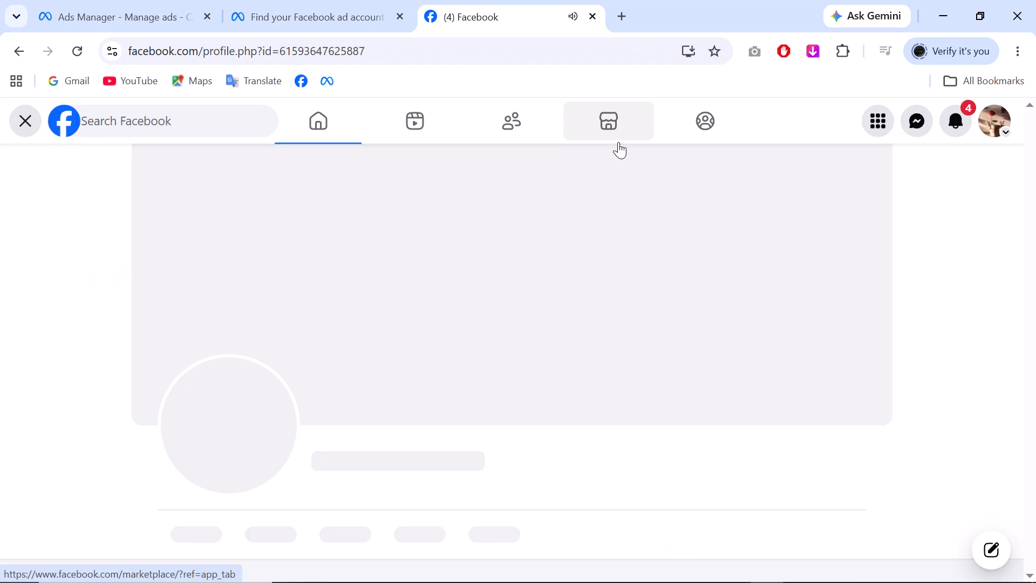
Look over the Madhav homestay Facebook Page and its story, ending back on the Facebook home feed.
scroll(622, 167, down, 2)
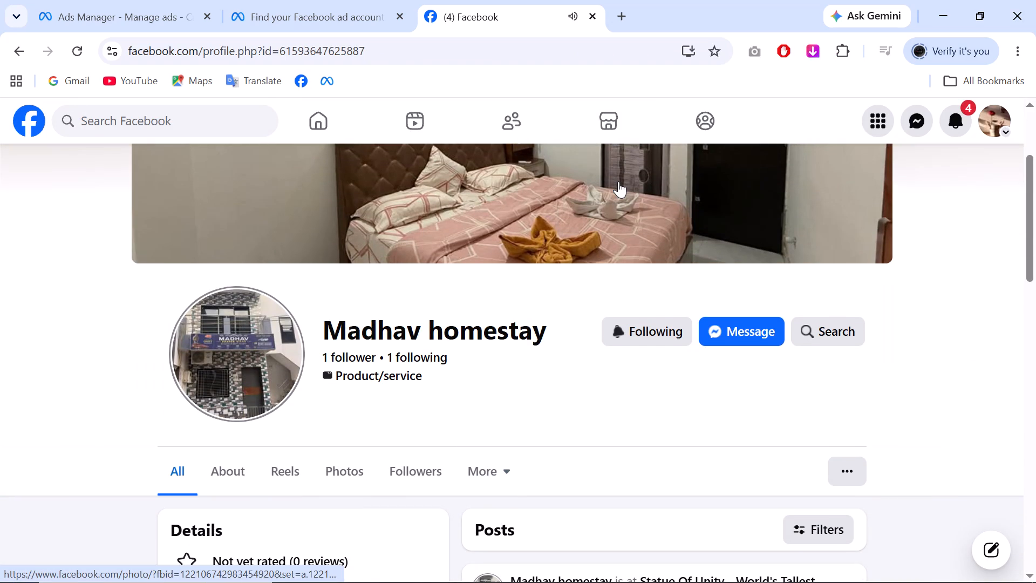
scroll(618, 182, down, 4)
scroll(664, 153, up, 12)
scroll(664, 153, down, 6)
scroll(441, 161, up, 4)
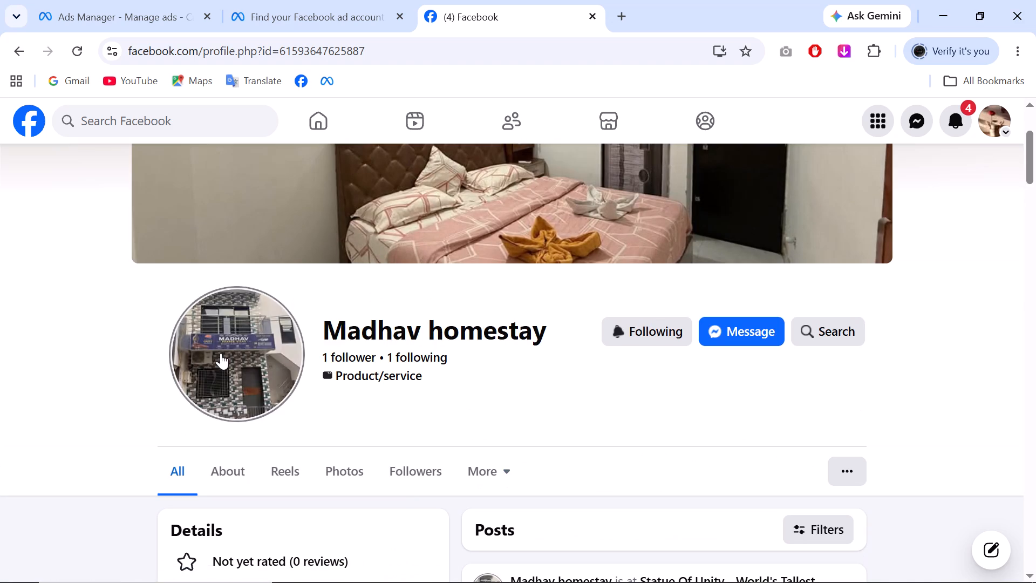
click(221, 353)
click(221, 352)
click(10, 52)
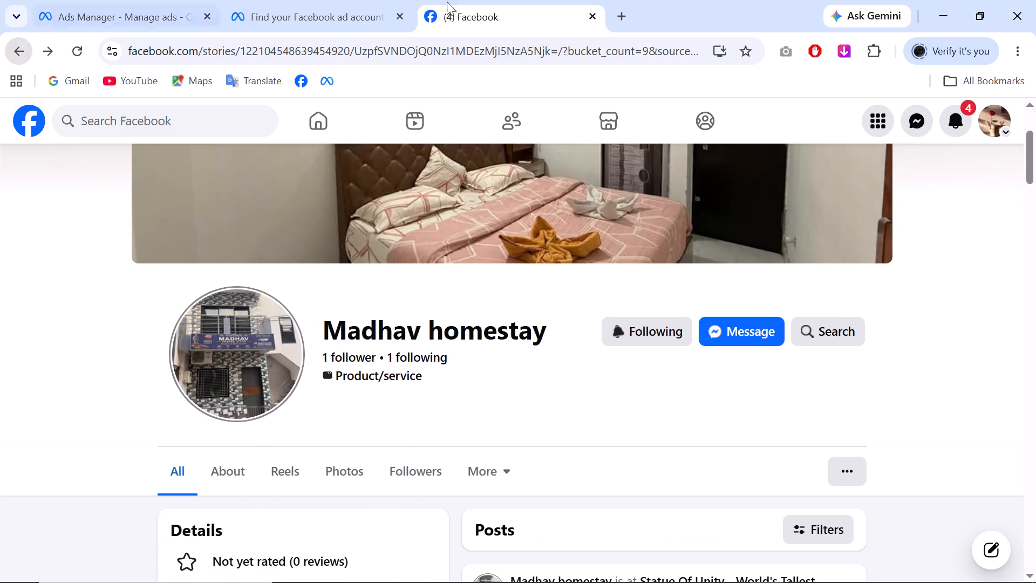
click(32, 124)
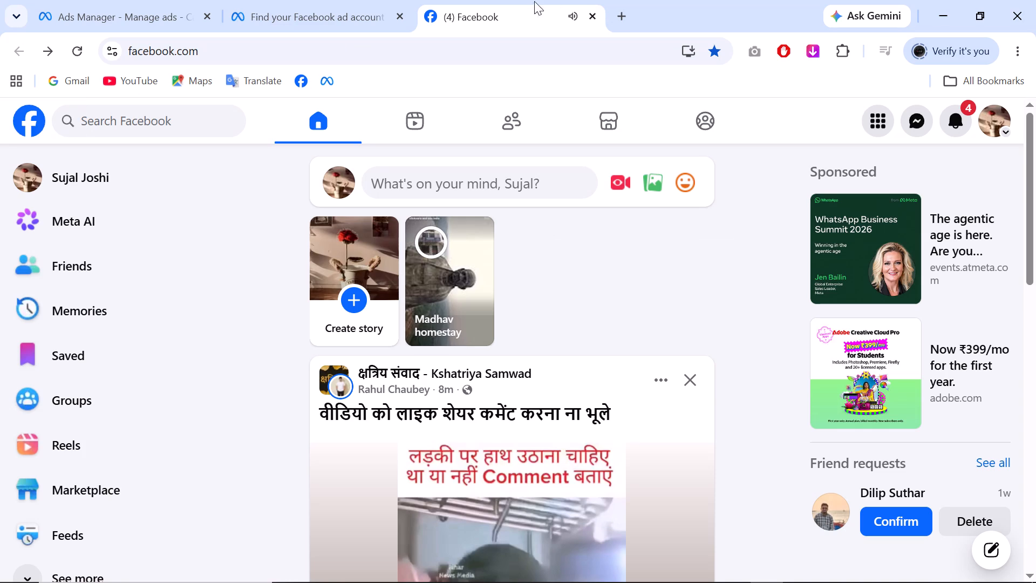
Search the web in a new browser tab for "ask page acces facebook".
click(629, 15)
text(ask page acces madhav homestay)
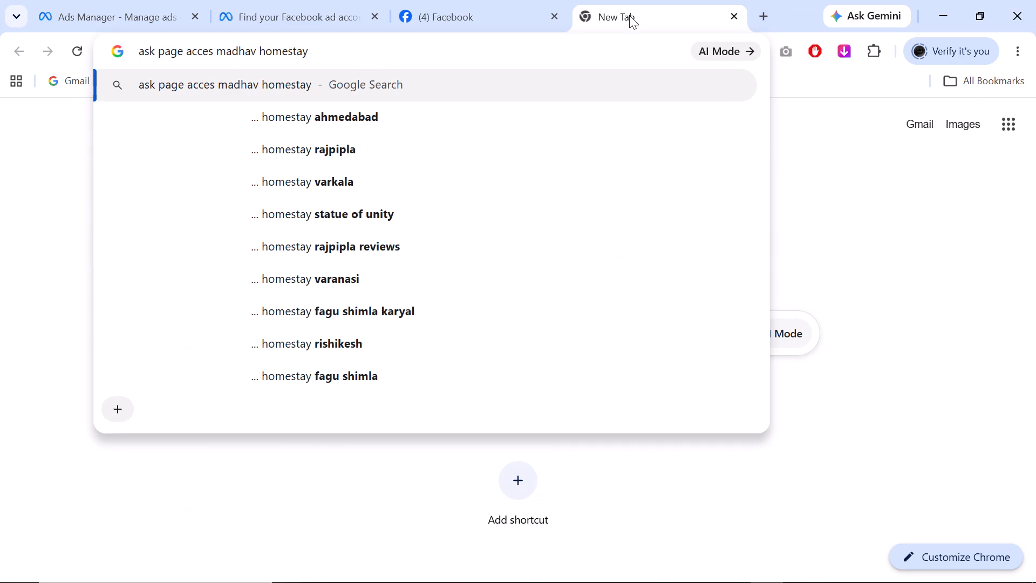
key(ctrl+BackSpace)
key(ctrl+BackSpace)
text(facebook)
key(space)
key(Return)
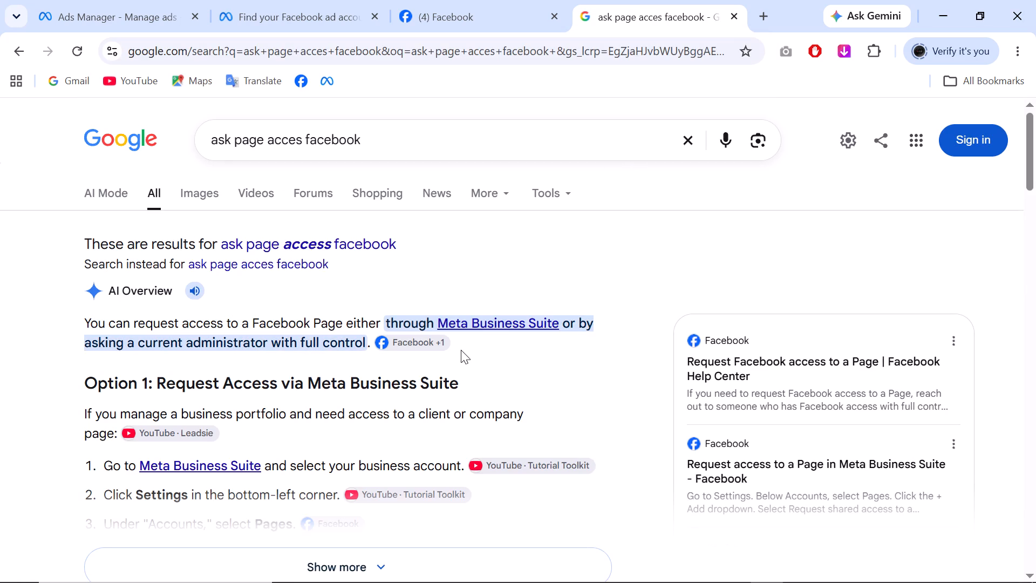
Open Meta's help article through the Meta Business Suite search result and read how to request access to a Page.
click(489, 320)
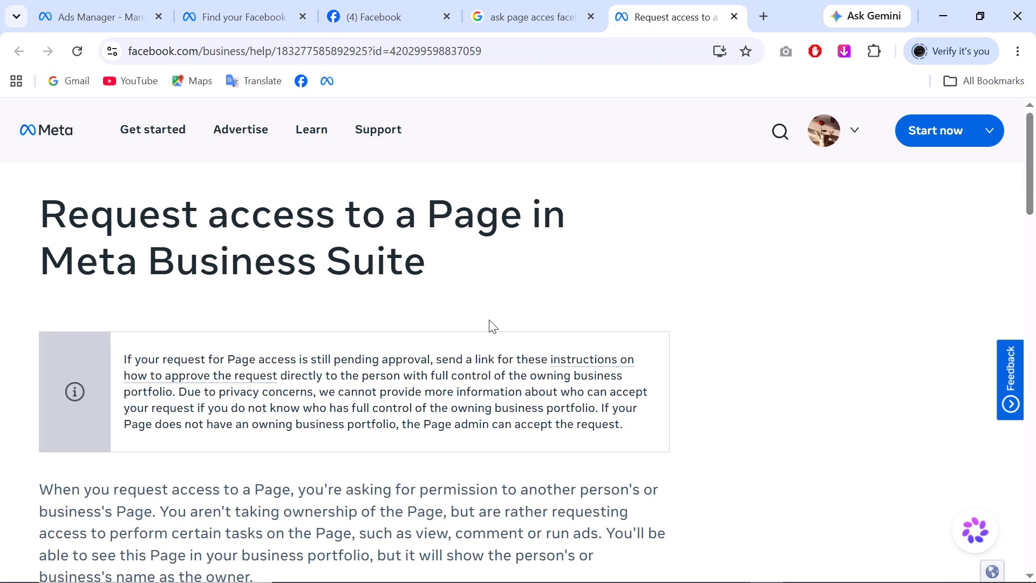
scroll(457, 262, down, 5)
scroll(453, 357, down, 4)
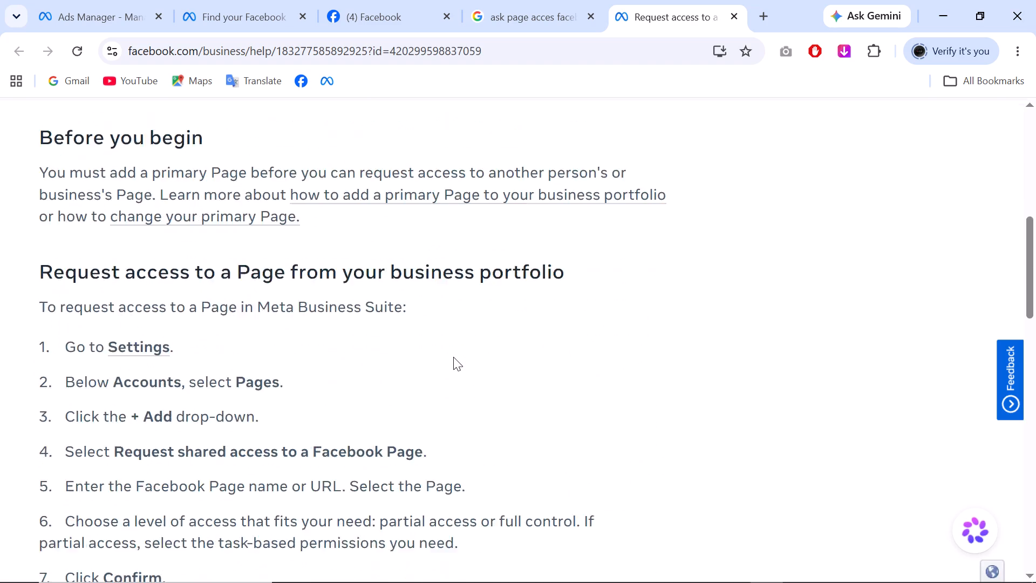
Open the Meta Business Suite settings from the link in the help article's request-access instructions.
scroll(453, 357, up, 3)
click(140, 356)
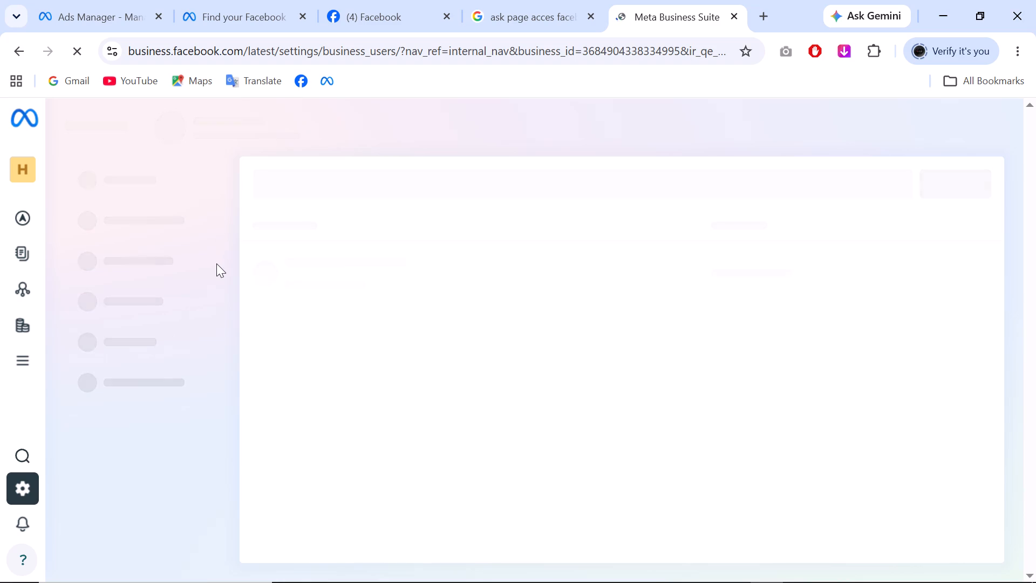
click(251, 148)
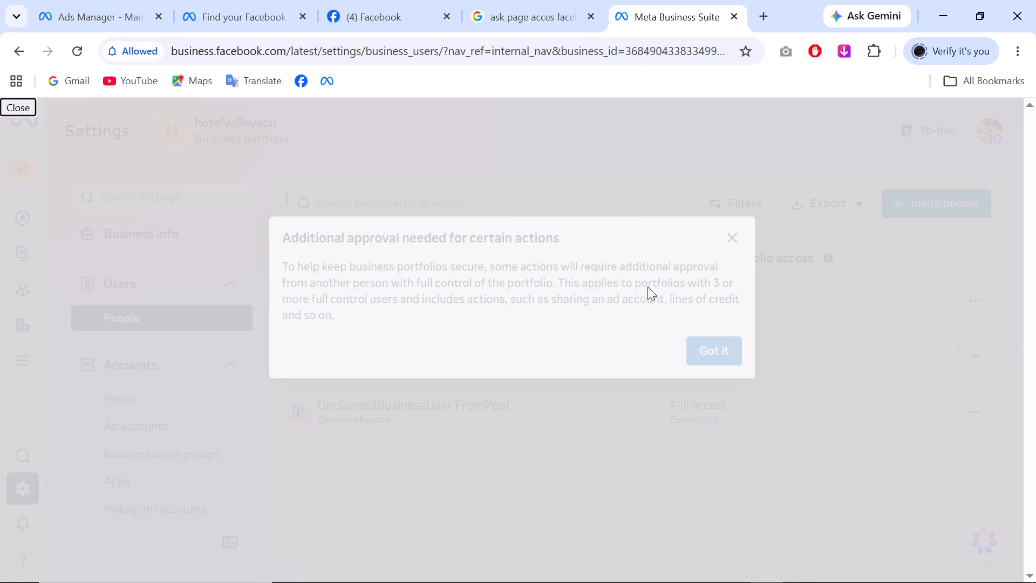
Dismiss the additional approval notice and look over the people with access to the hotelvalleysou portfolio.
drag(726, 332, 720, 336)
click(725, 361)
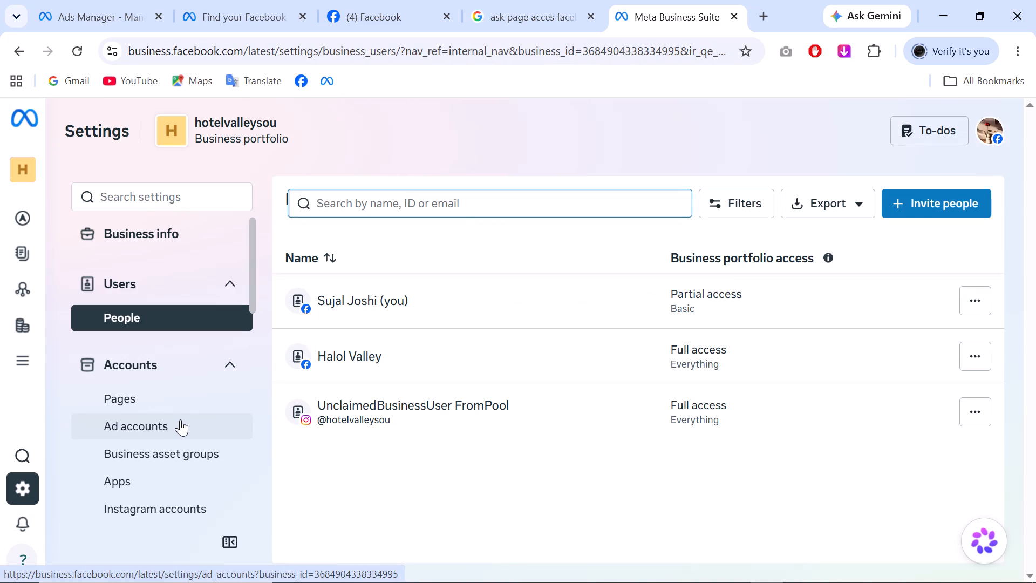
scroll(184, 413, down, 4)
scroll(184, 413, up, 6)
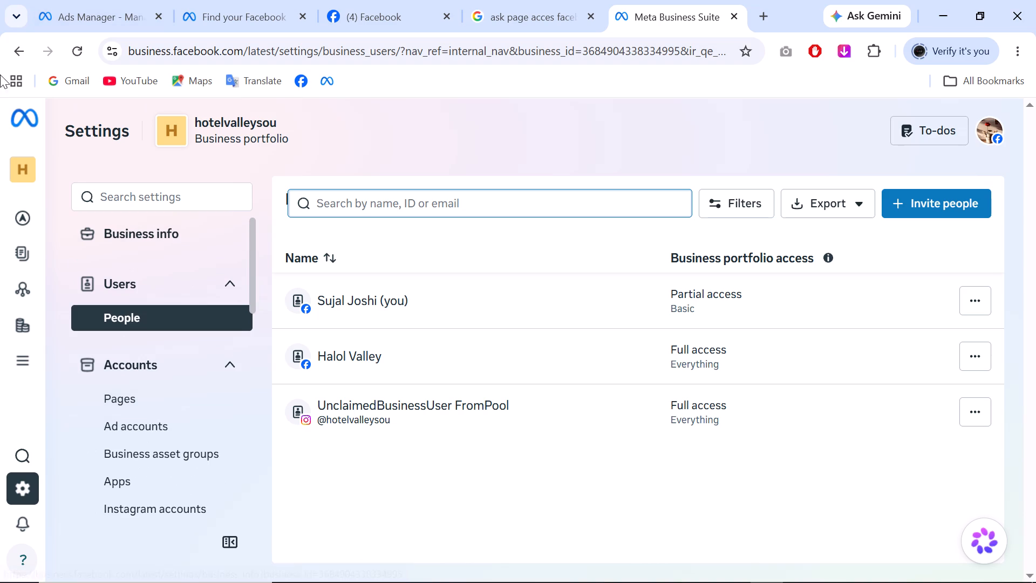
Return to the Ads Manager campaigns tab and open the settings of the Hotel Valley - BBM business portfolio.
click(11, 49)
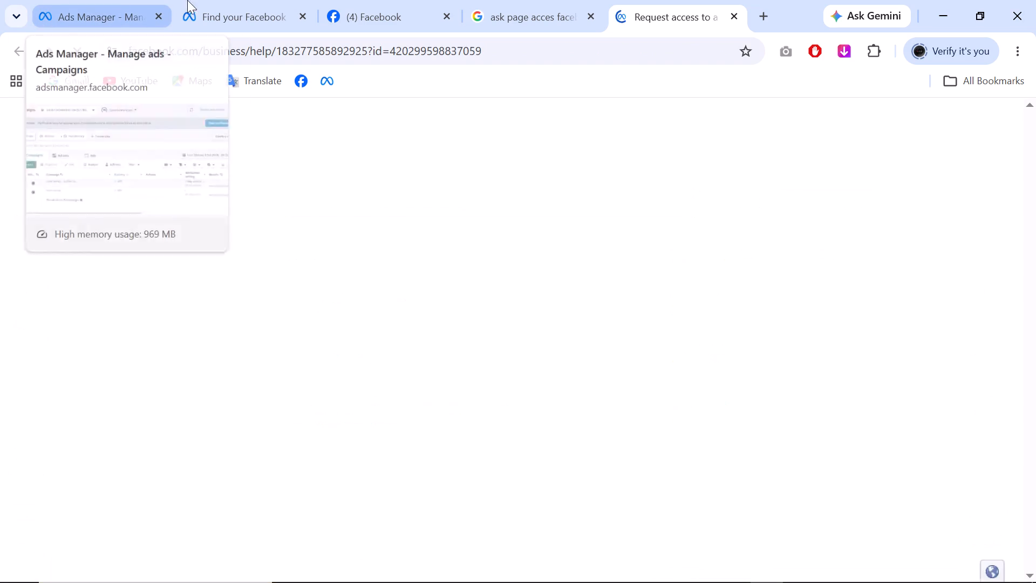
click(227, 0)
click(378, 0)
click(125, 0)
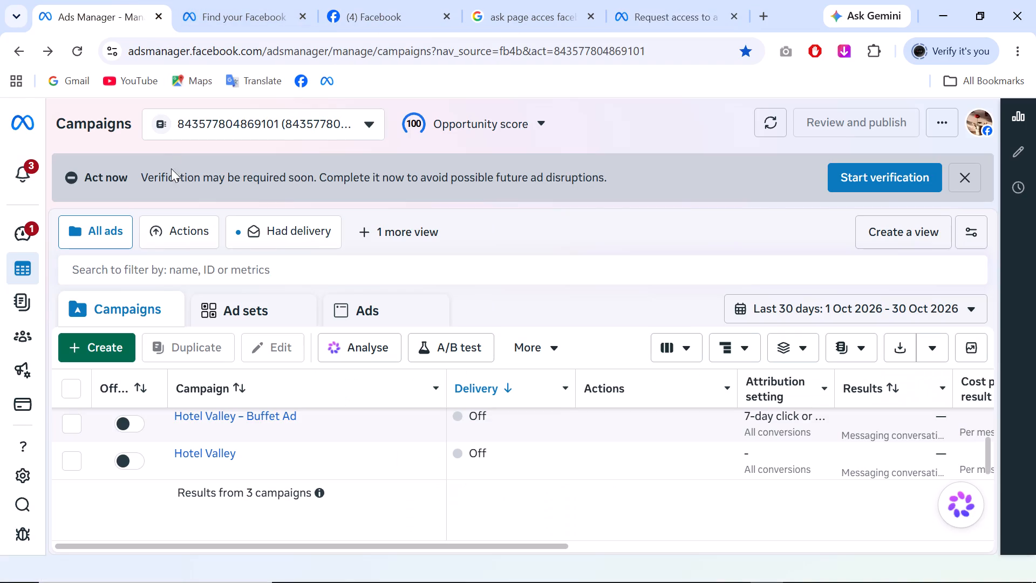
click(224, 135)
scroll(297, 267, up, 4)
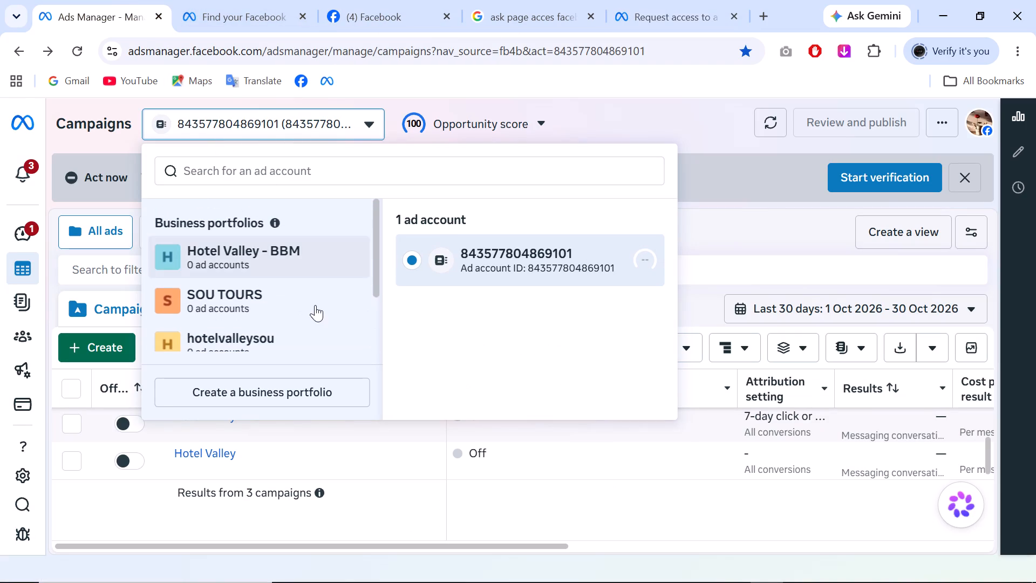
click(315, 305)
click(284, 242)
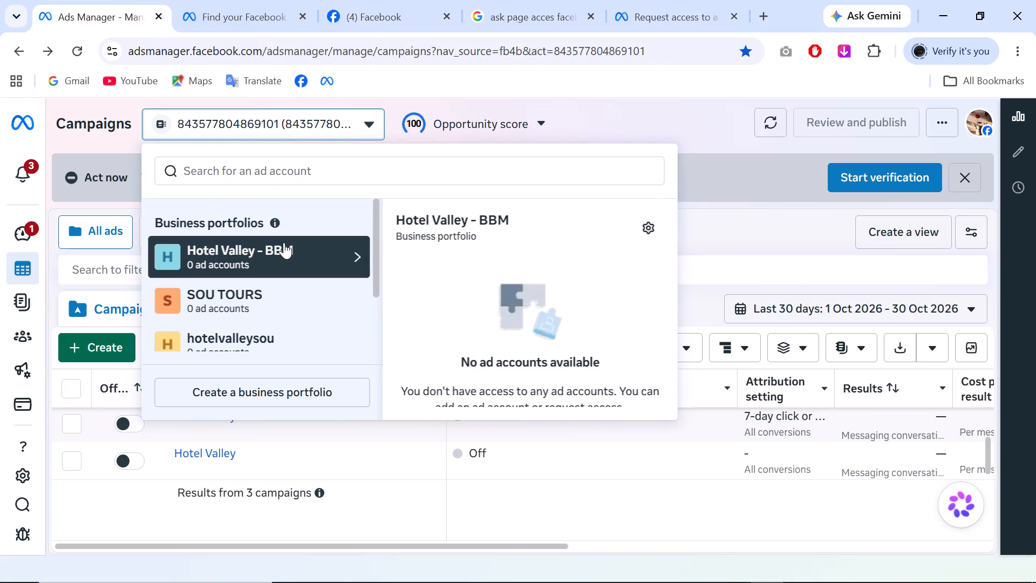
click(637, 222)
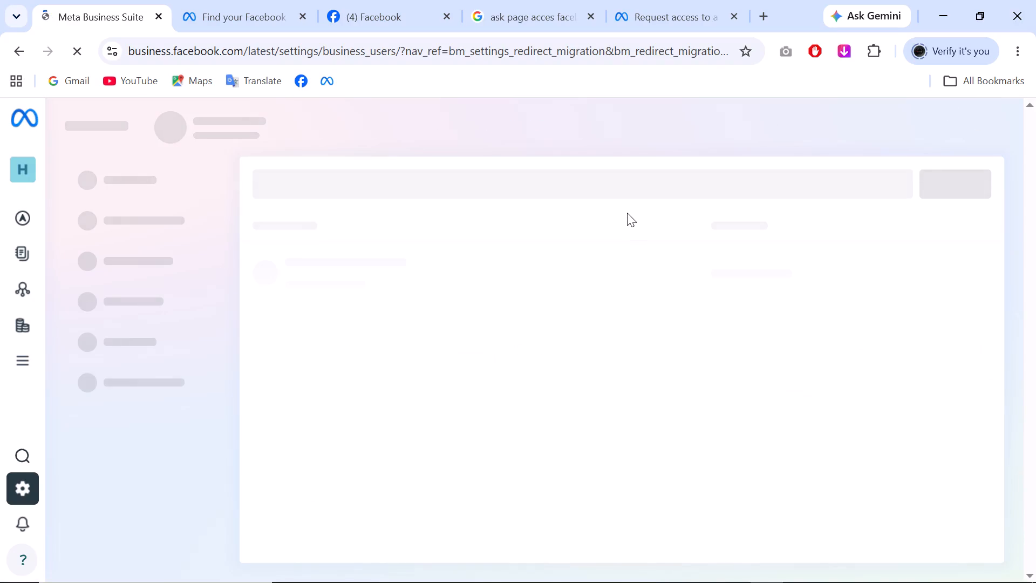
Close the Find your Facebook help tab and the Google search tab about page access.
click(302, 15)
click(446, 13)
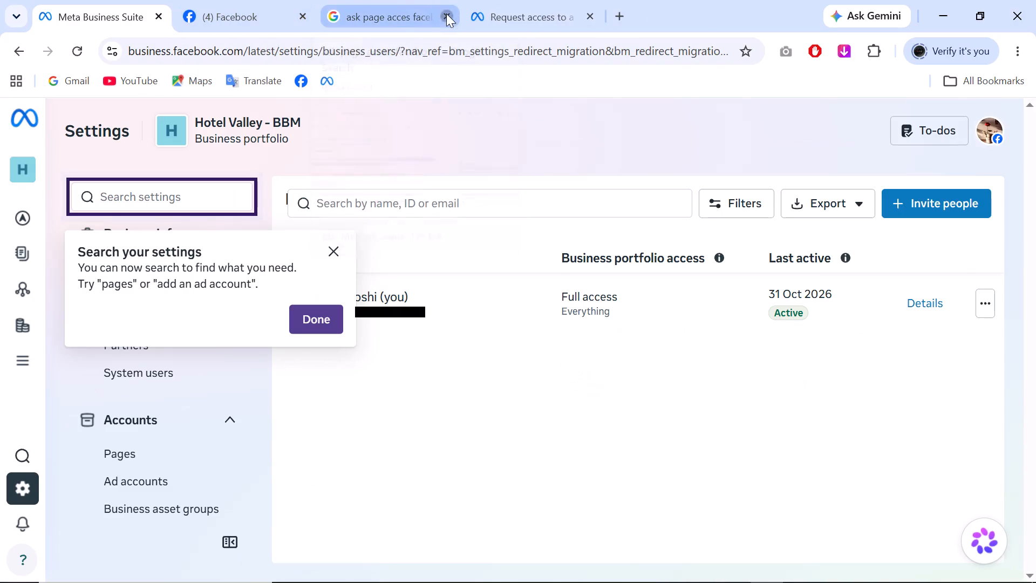
Dismiss the settings search tip and open the Pages settings of the Hotel Valley - BBM portfolio.
click(338, 248)
scroll(183, 417, down, 3)
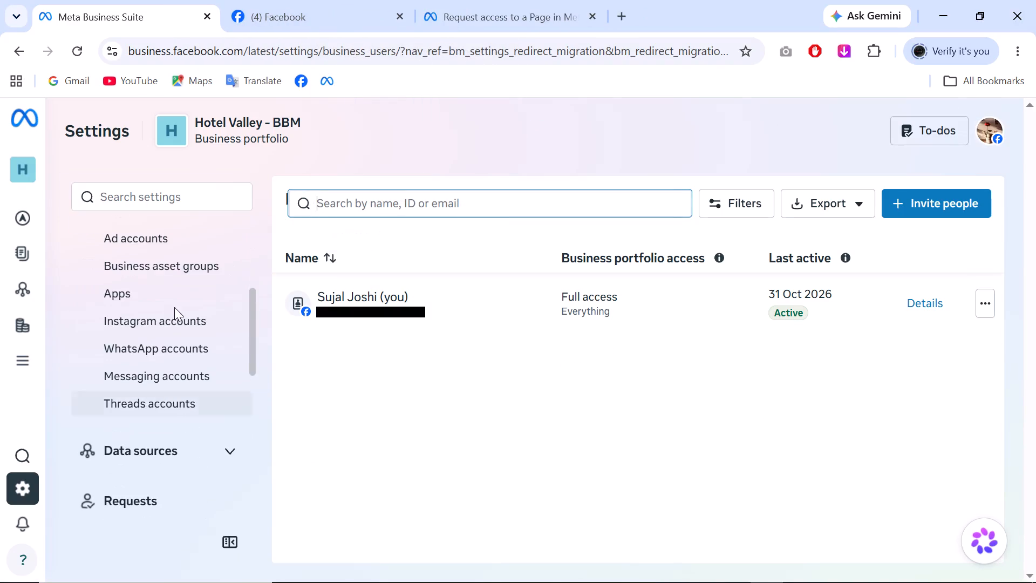
scroll(176, 262, up, 1)
click(183, 300)
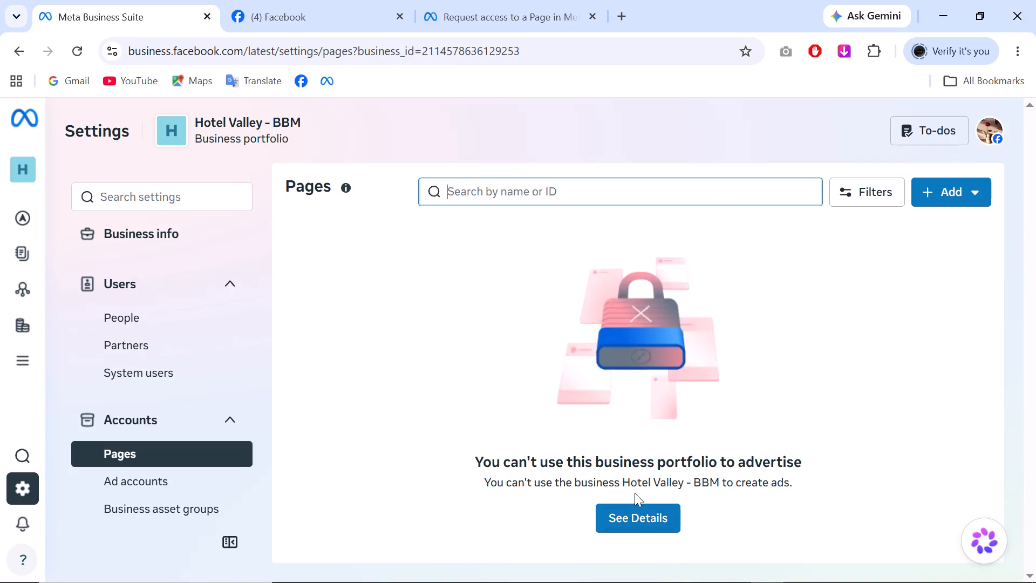
Open the details of the Hotel Valley - BBM advertising restriction and read what it means and why it happened.
click(642, 512)
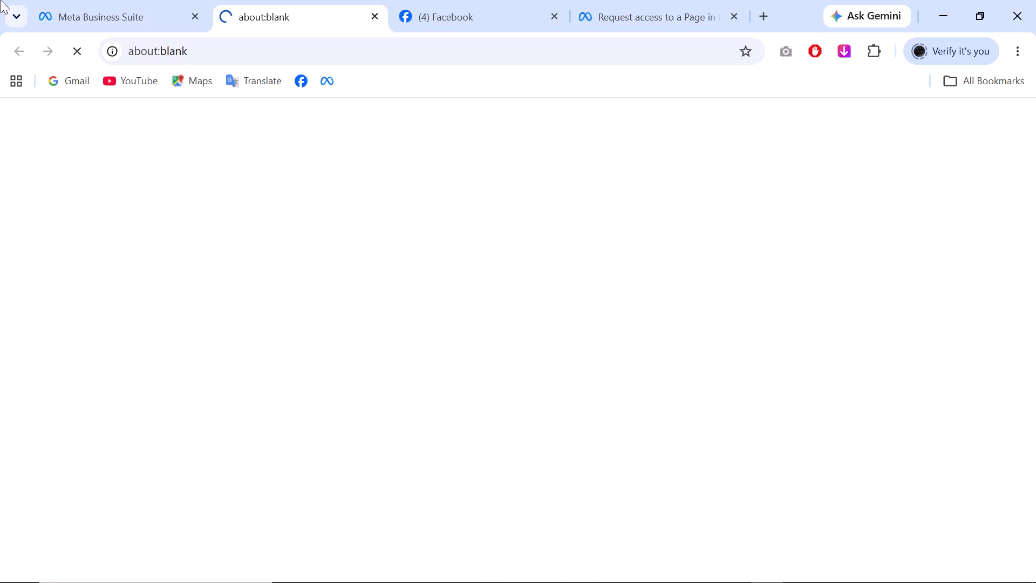
click(94, 0)
click(294, 0)
click(96, 0)
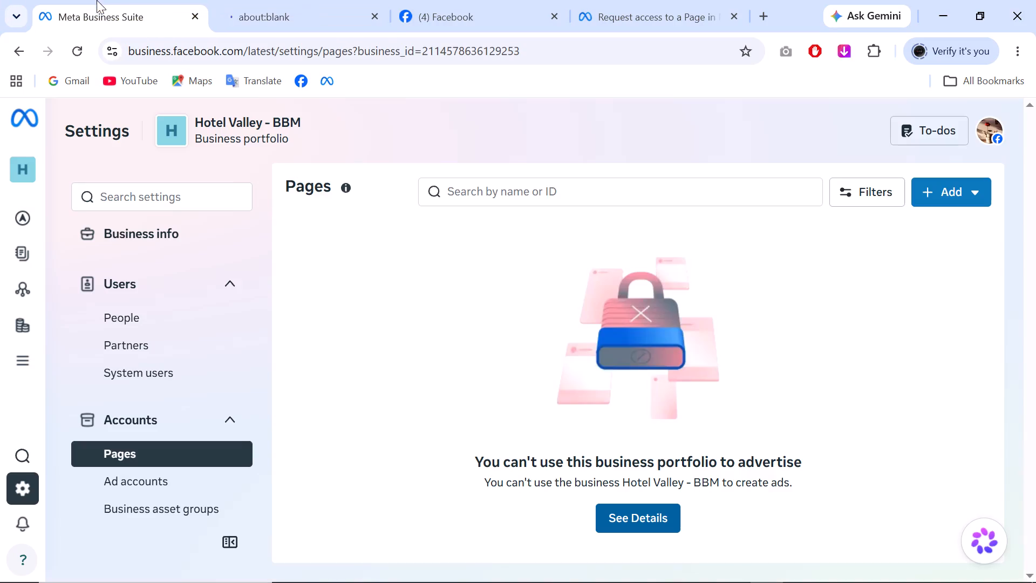
click(16, 60)
click(258, 0)
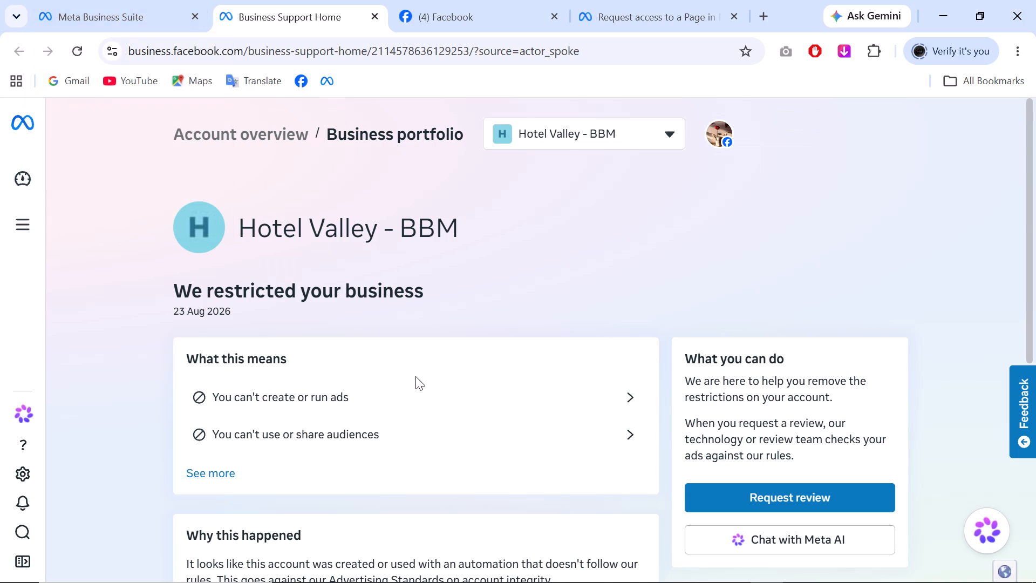
scroll(421, 345, down, 2)
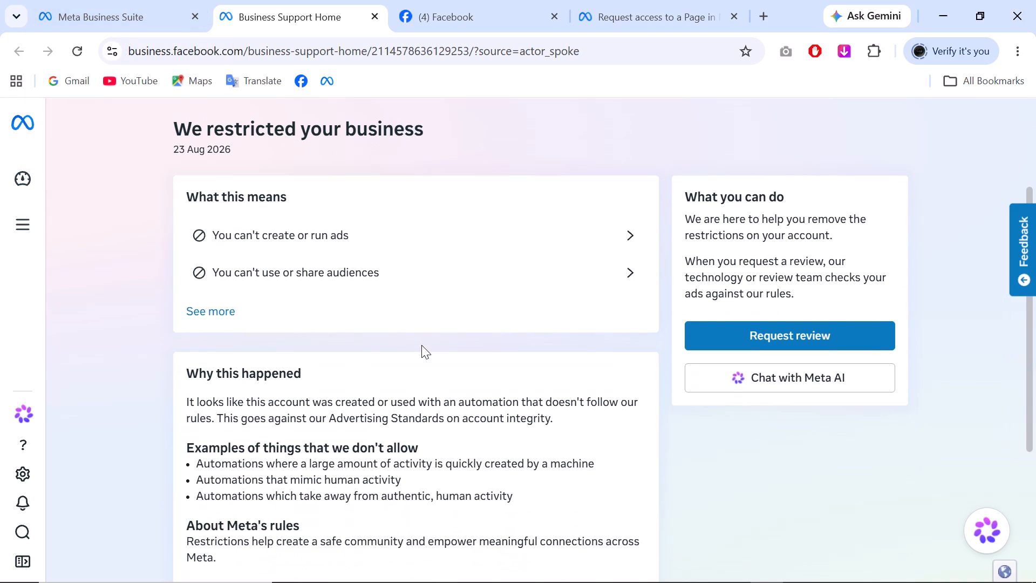
Open the review request for the Hotel Valley - BBM restriction and look over the ID upload form.
click(758, 334)
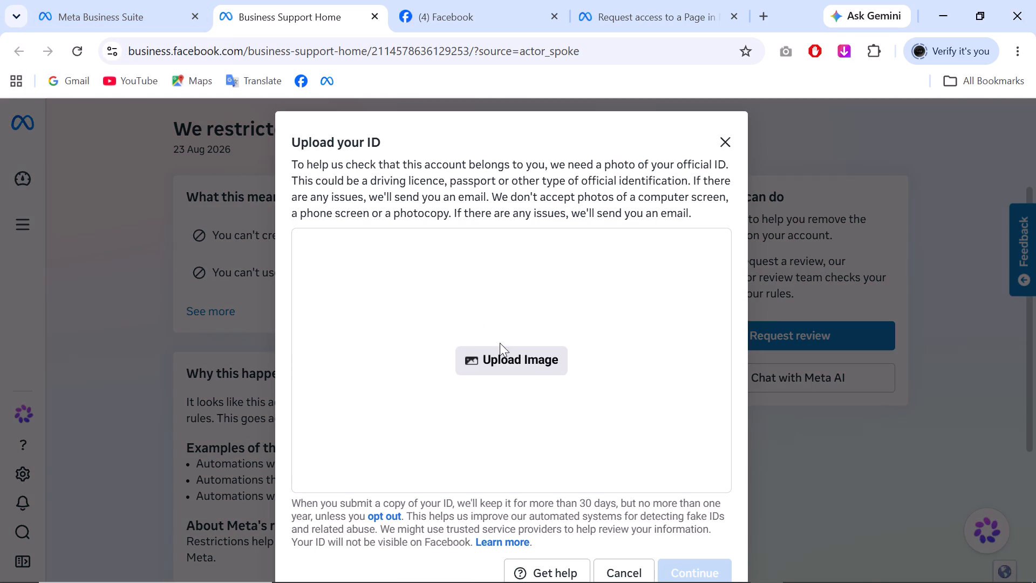
scroll(735, 144, down, 1)
scroll(554, 276, down, 1)
Go back to the Ads Manager campaigns and open the settings of the hotelvalleysou business portfolio.
click(52, 0)
scroll(260, 181, up, 1)
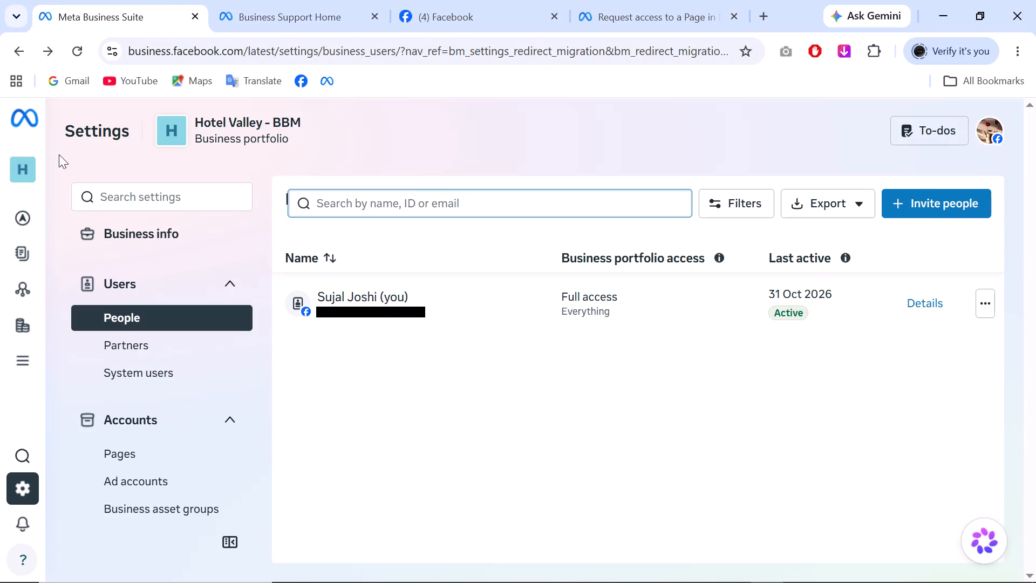
click(22, 49)
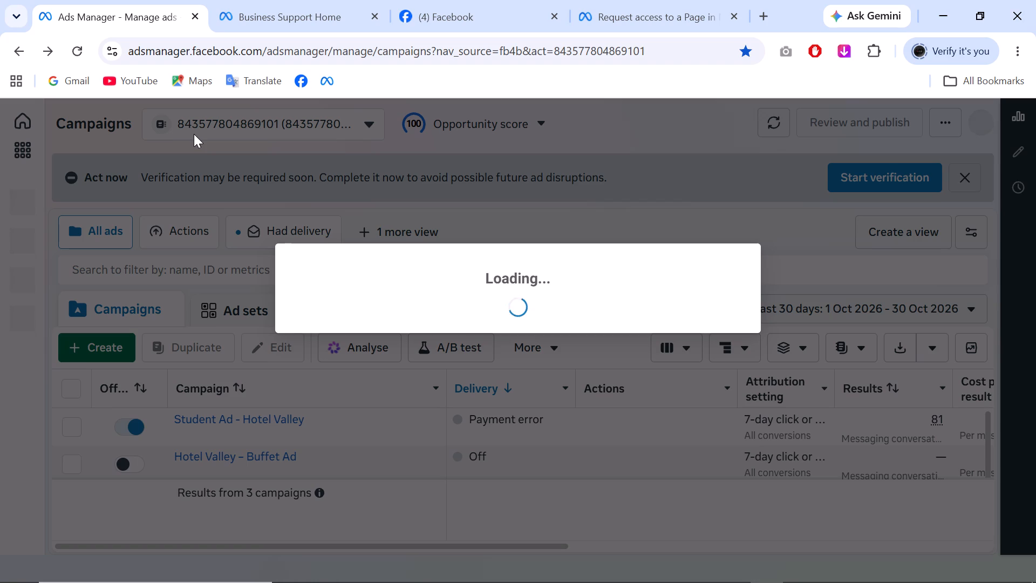
click(243, 134)
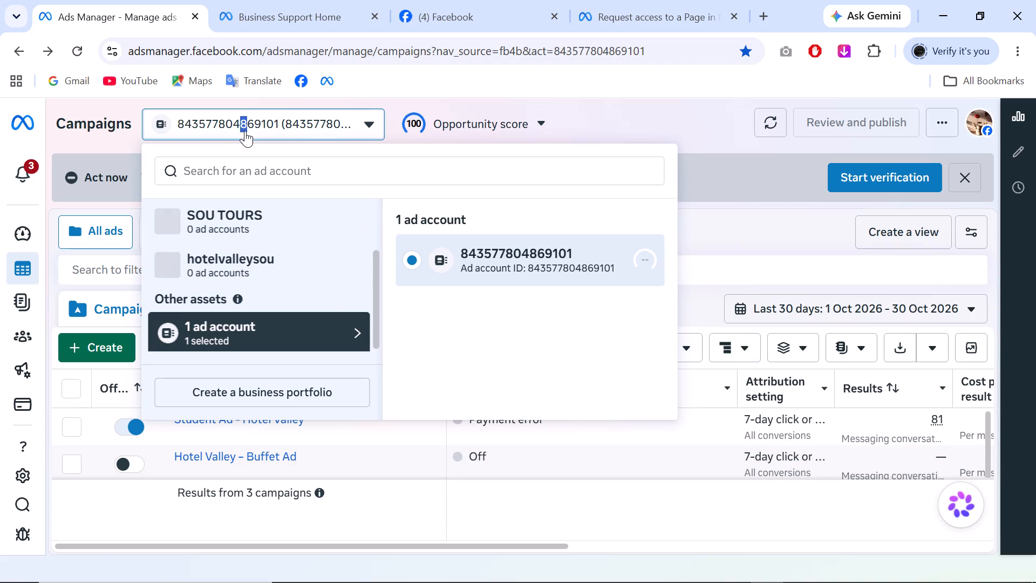
scroll(296, 268, up, 2)
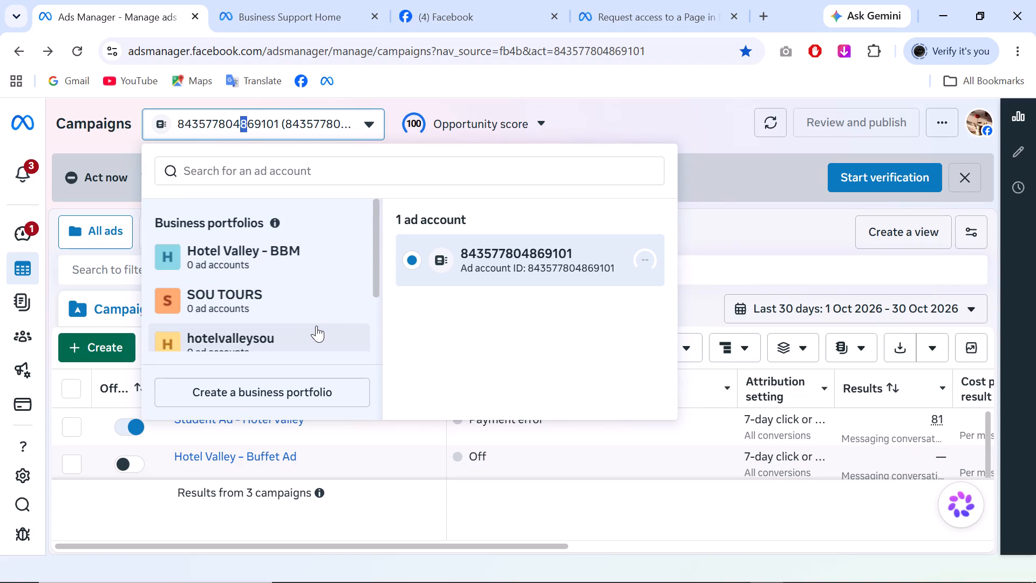
click(308, 328)
scroll(444, 314, down, 2)
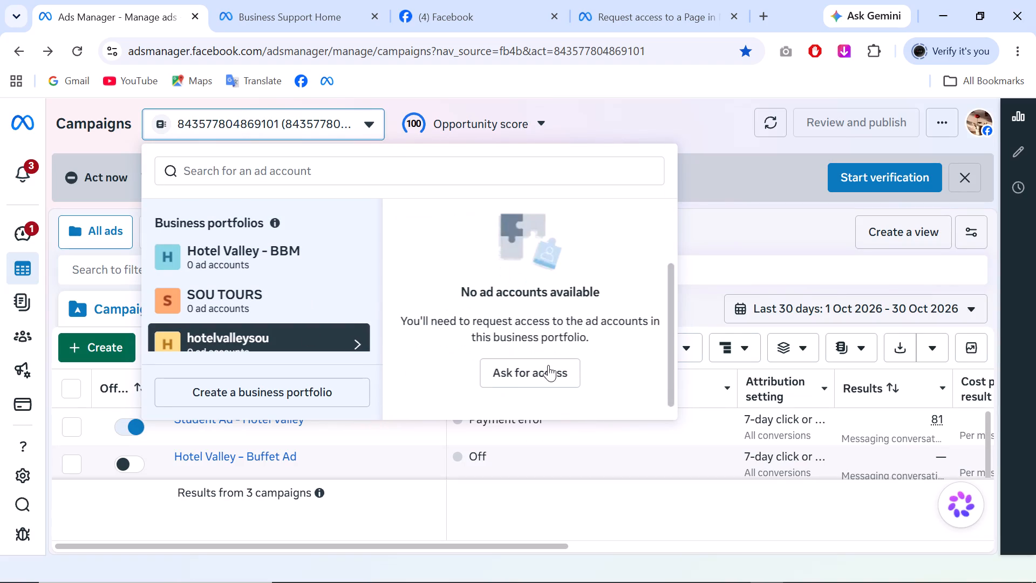
scroll(547, 363, up, 2)
click(638, 235)
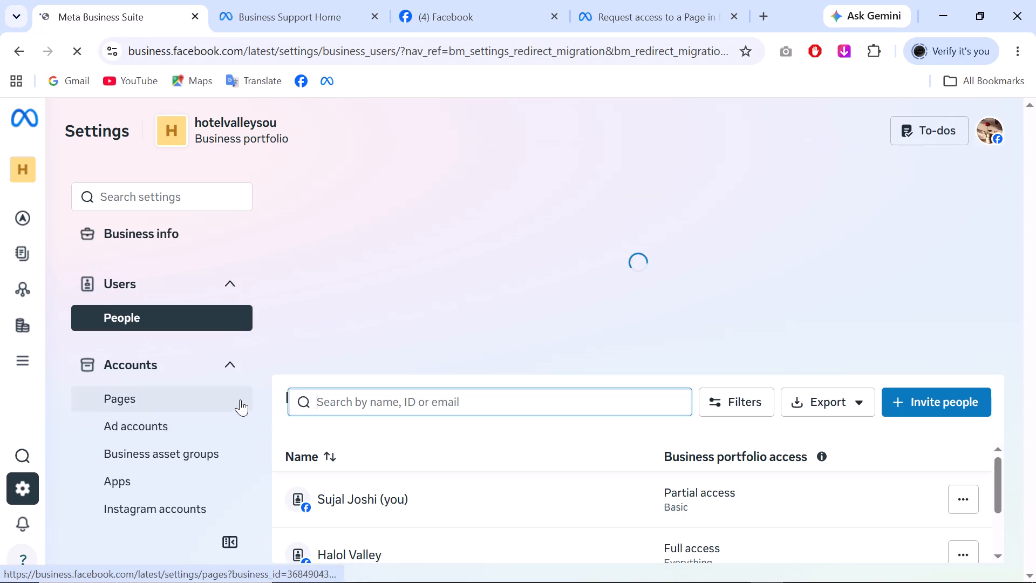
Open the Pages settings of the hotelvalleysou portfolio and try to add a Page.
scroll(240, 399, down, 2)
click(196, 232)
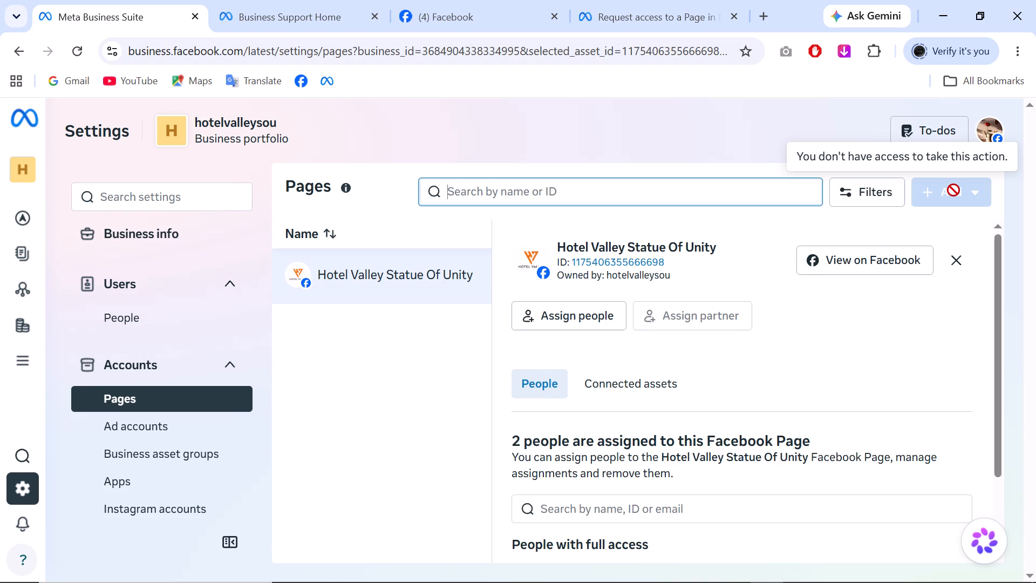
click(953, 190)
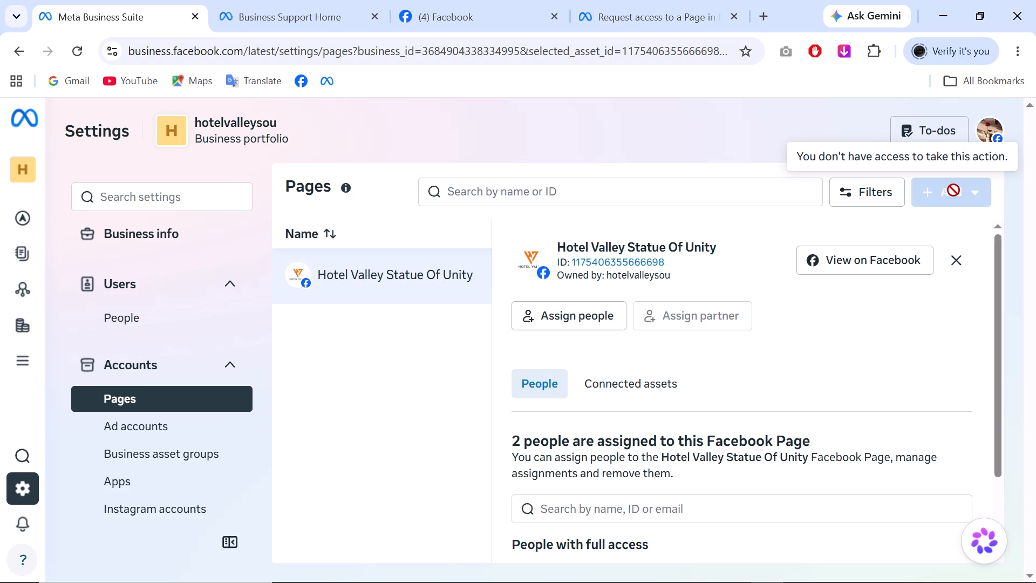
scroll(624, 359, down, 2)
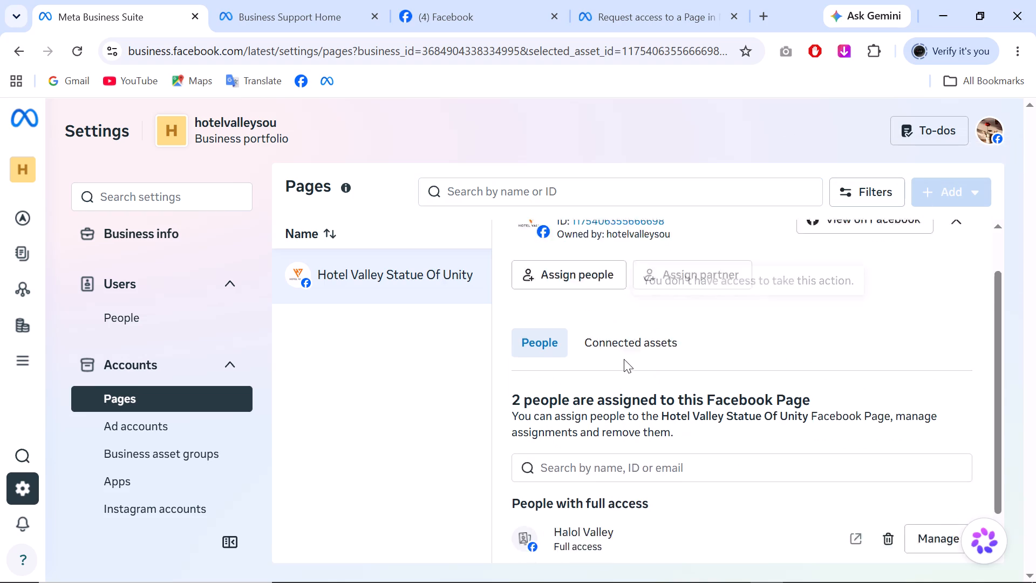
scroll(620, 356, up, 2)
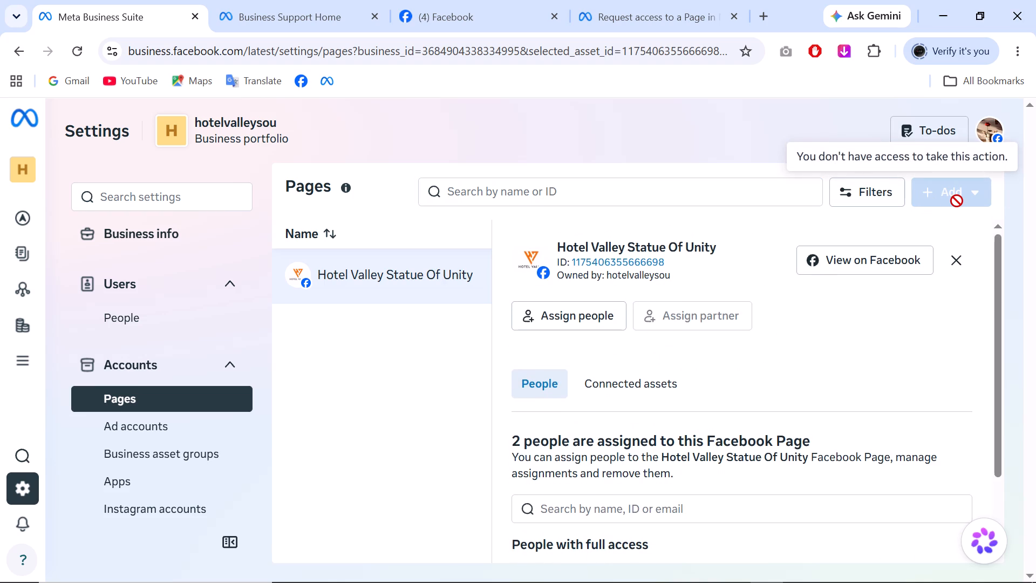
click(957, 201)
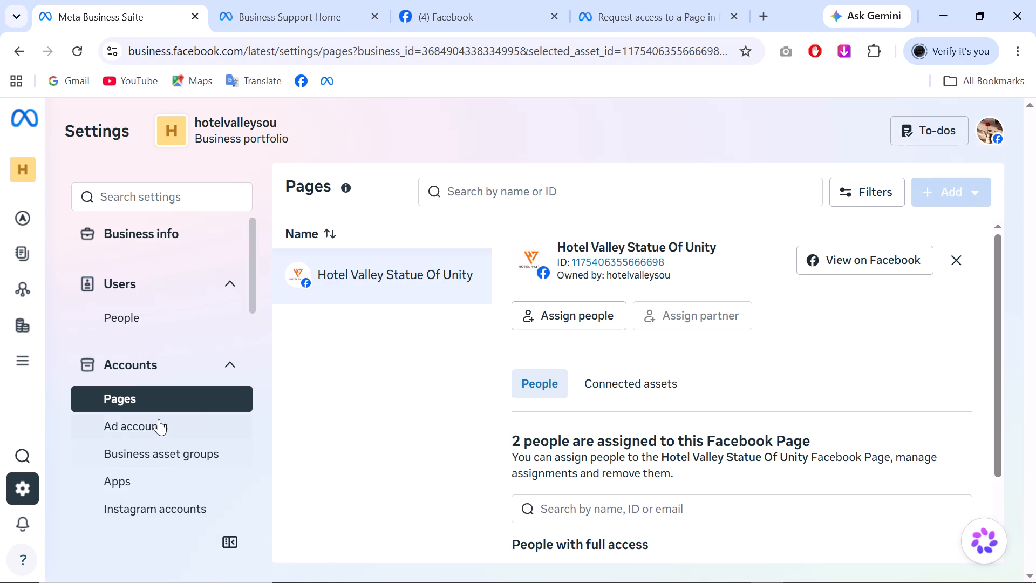
Check the hotelvalleysou portfolio's ad accounts and review the Hotel Valley Statue Of Unity Page entry again.
click(159, 419)
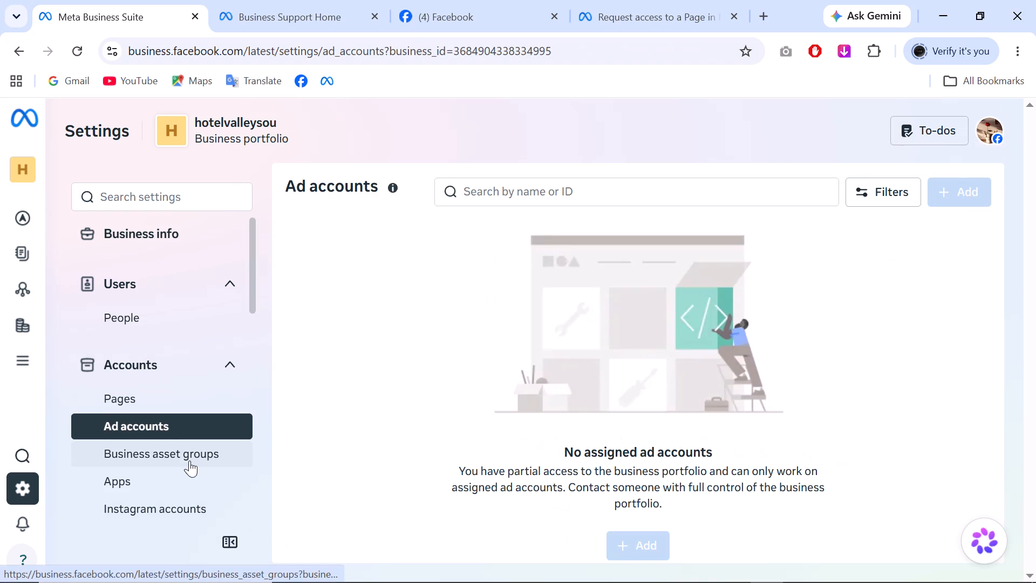
click(167, 413)
click(165, 395)
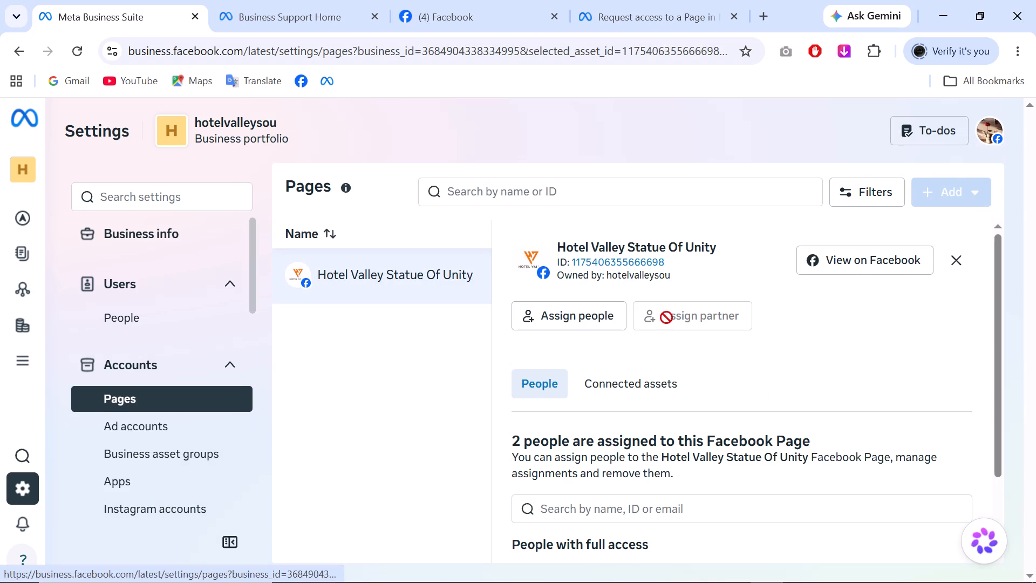
click(635, 270)
scroll(180, 465, down, 1)
scroll(187, 459, up, 1)
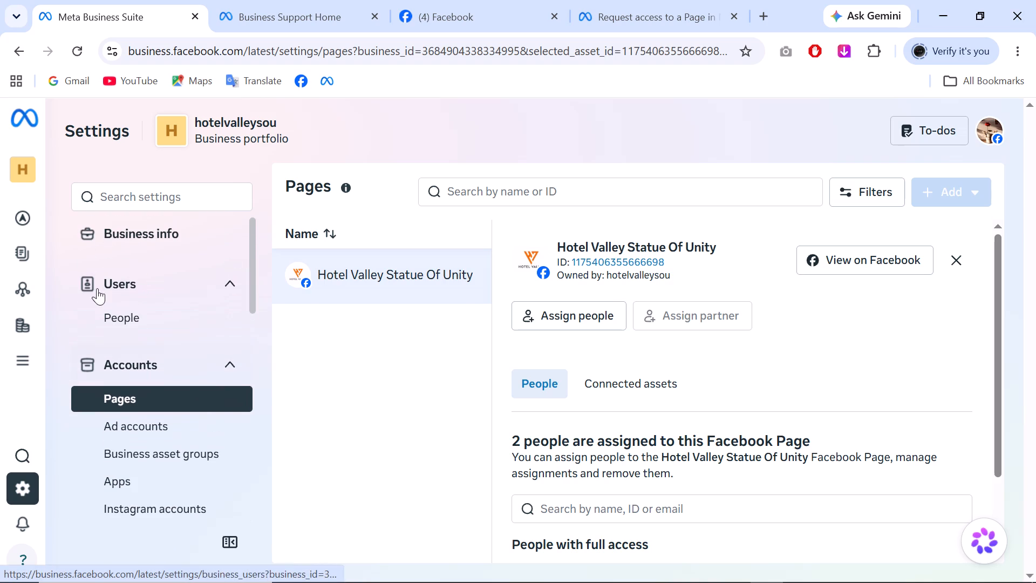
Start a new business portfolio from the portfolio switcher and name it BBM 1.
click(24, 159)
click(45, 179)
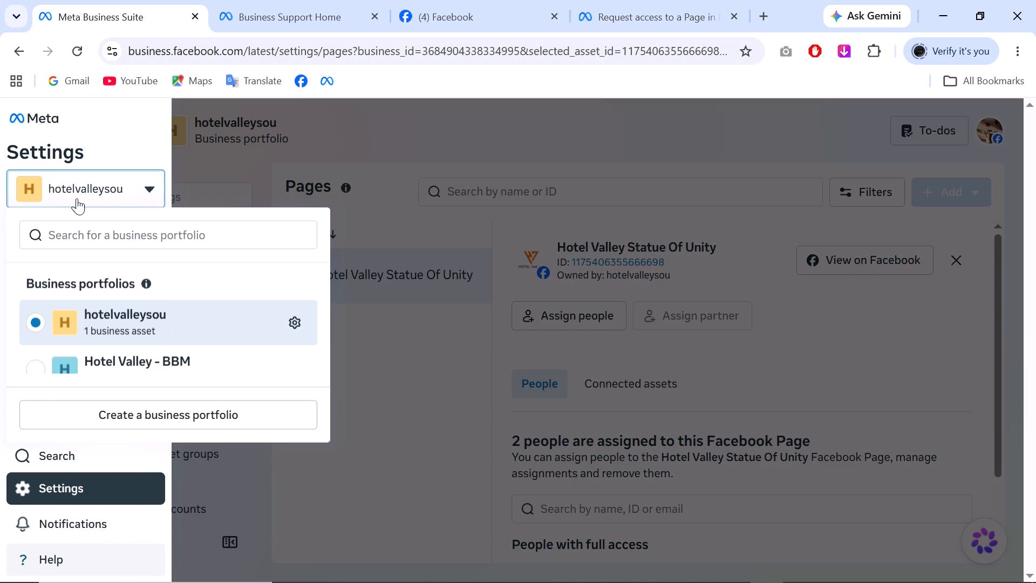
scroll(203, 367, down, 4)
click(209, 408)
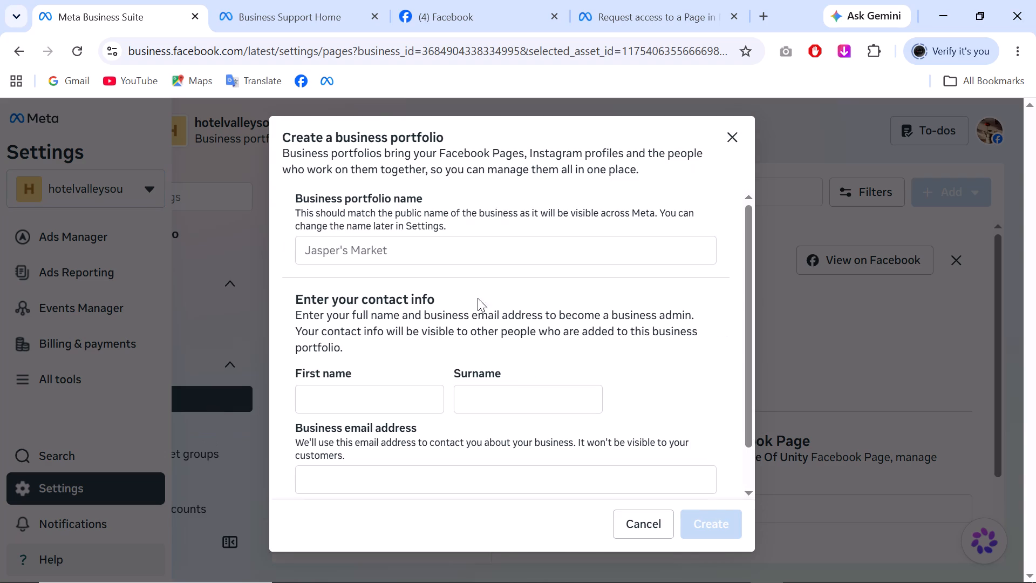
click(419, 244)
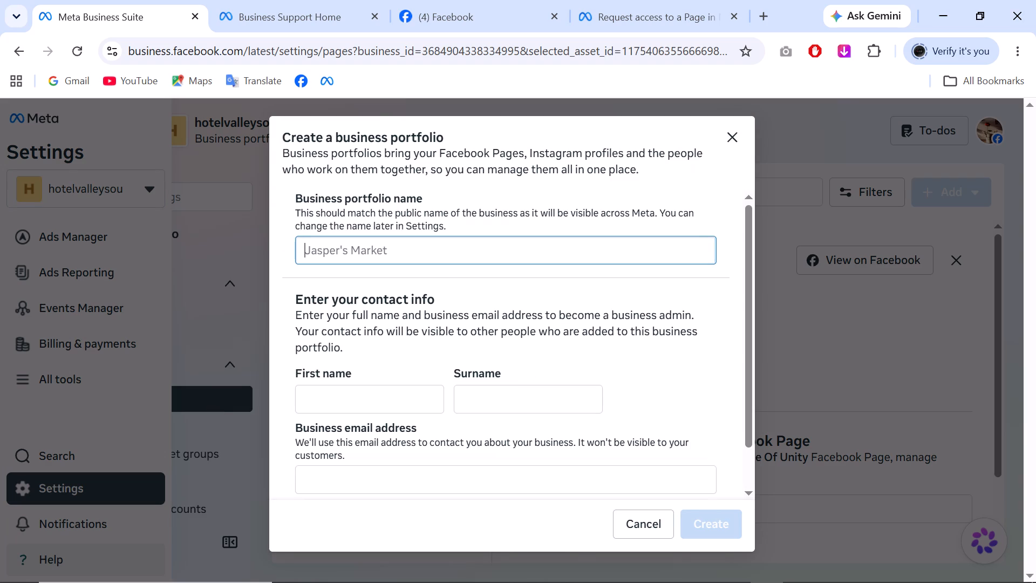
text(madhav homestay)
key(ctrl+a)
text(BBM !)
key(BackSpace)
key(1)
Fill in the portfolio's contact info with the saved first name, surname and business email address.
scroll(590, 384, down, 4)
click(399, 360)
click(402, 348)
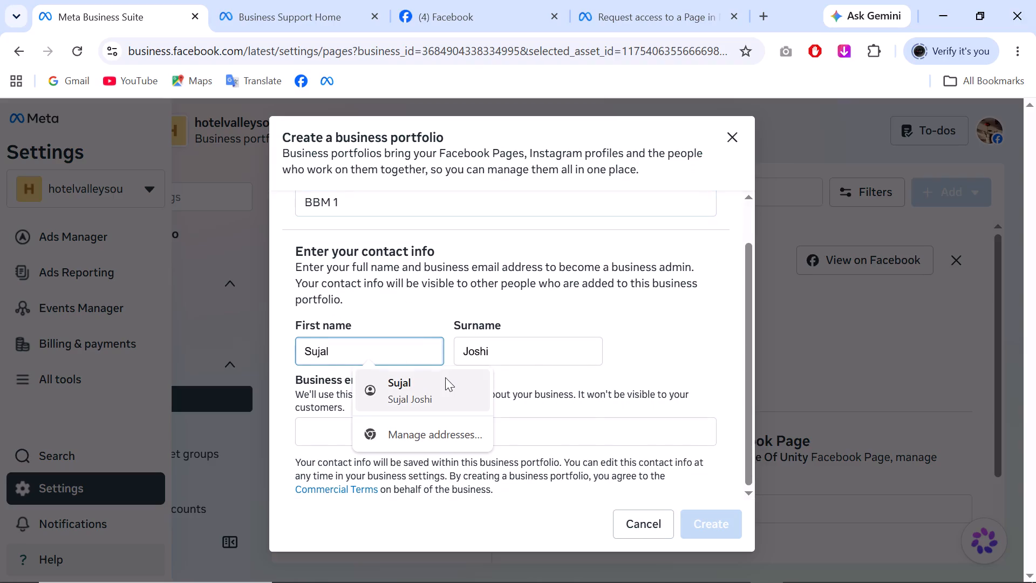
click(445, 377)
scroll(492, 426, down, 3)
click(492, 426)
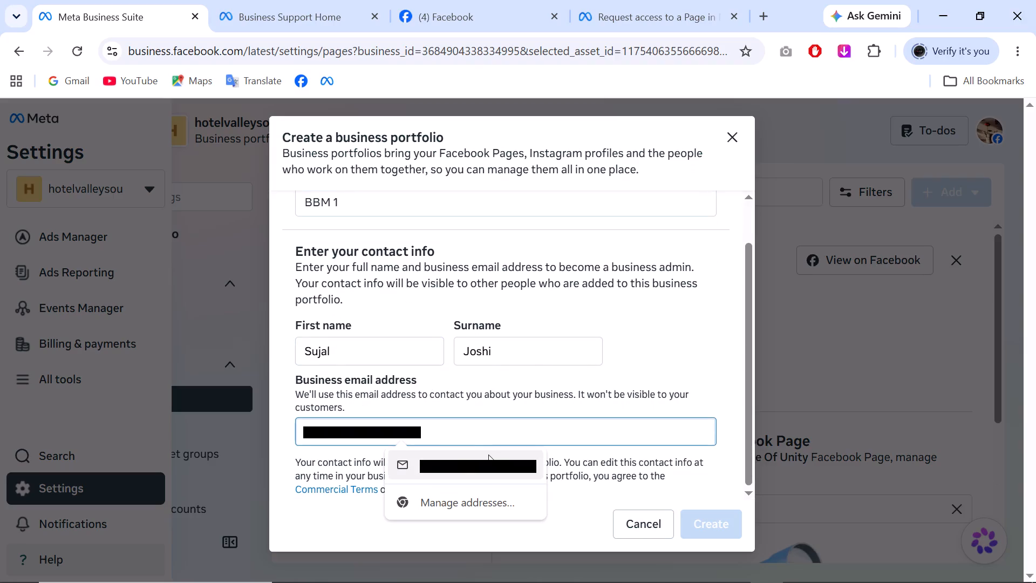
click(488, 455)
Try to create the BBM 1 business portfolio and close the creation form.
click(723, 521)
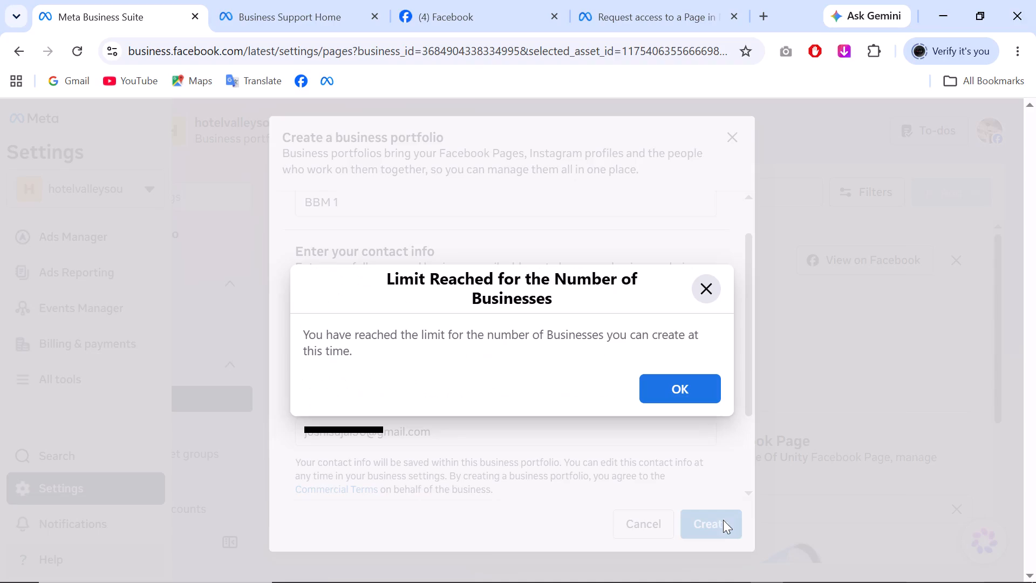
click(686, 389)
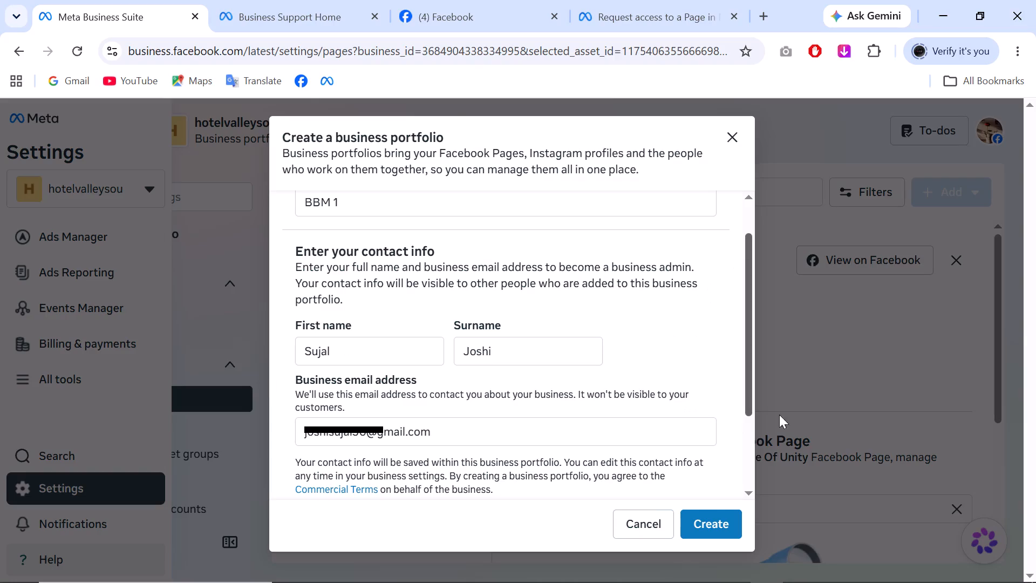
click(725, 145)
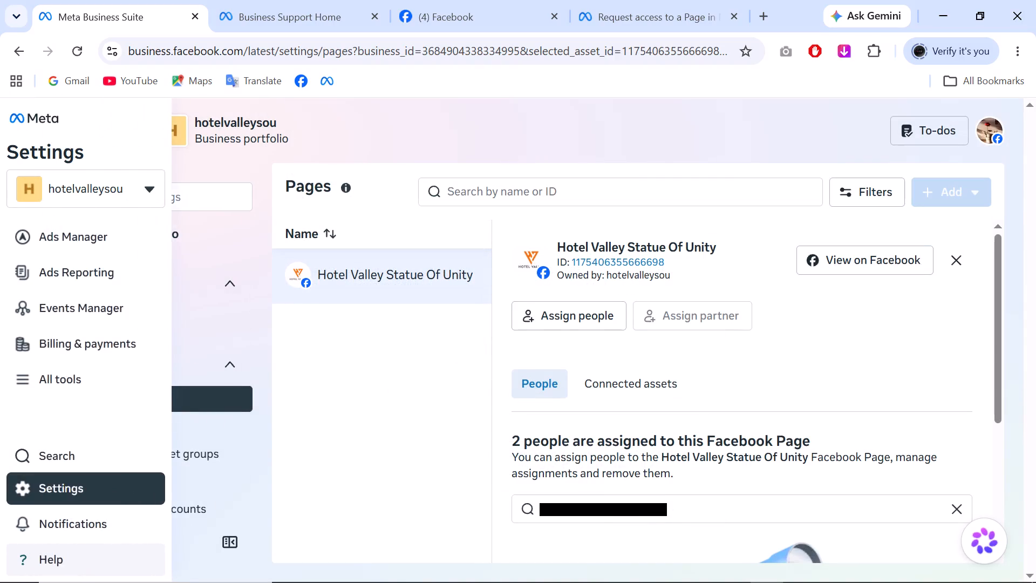
Go back to the hotelvalleysou portfolio's ad accounts settings.
click(24, 48)
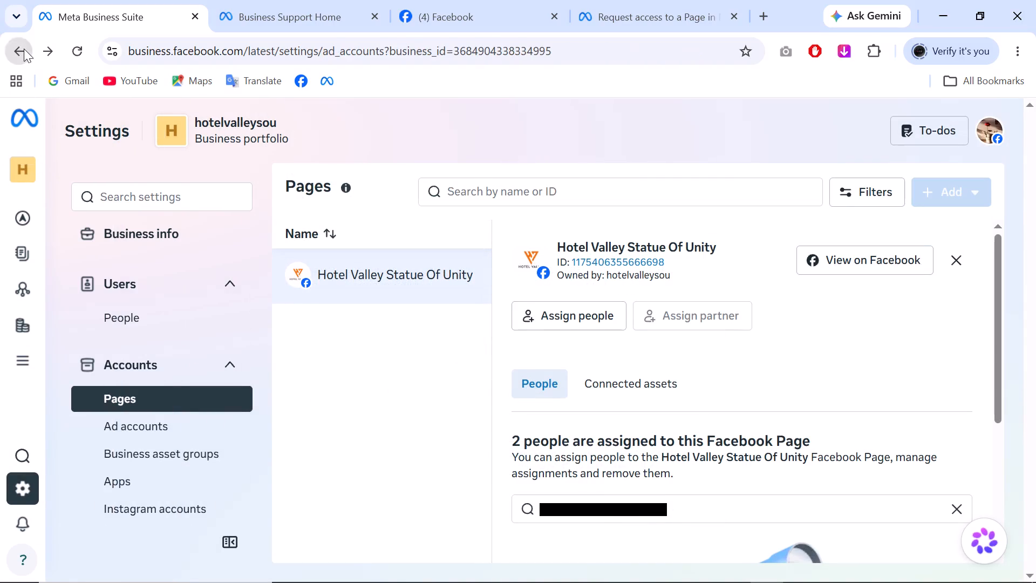
Go back through the browsing history to the Ads Manager campaigns page.
click(24, 49)
click(24, 49)
drag(24, 49, 17, 49)
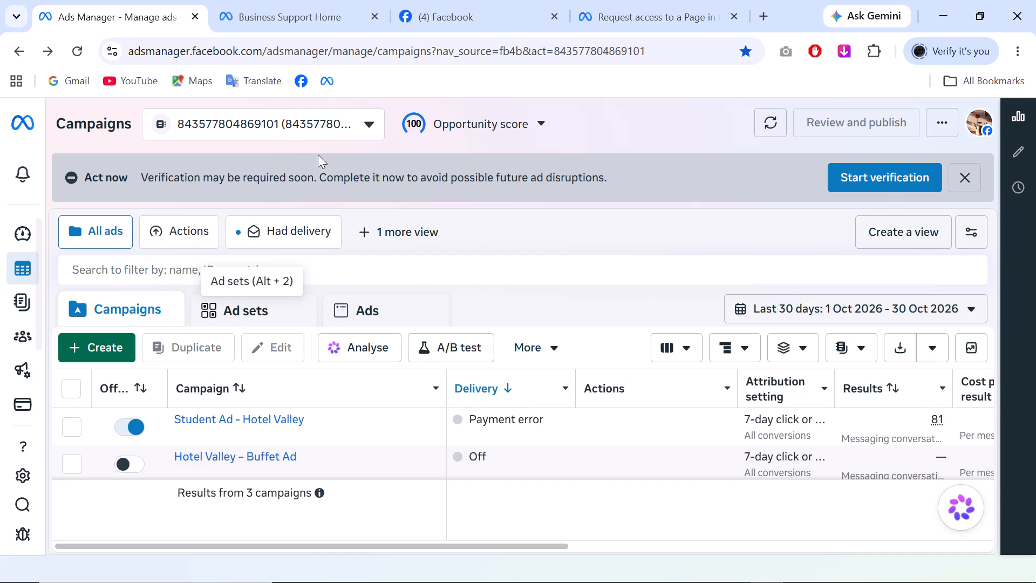
Check the options for adding an ad account to the SOU TOURS portfolio in the ad account switcher.
click(307, 116)
click(278, 213)
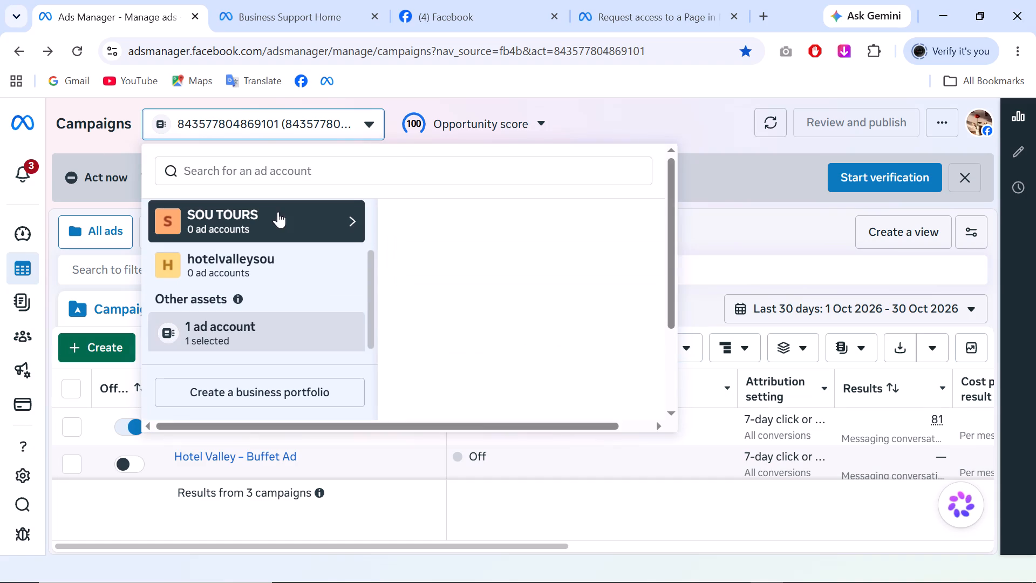
scroll(444, 363, down, 2)
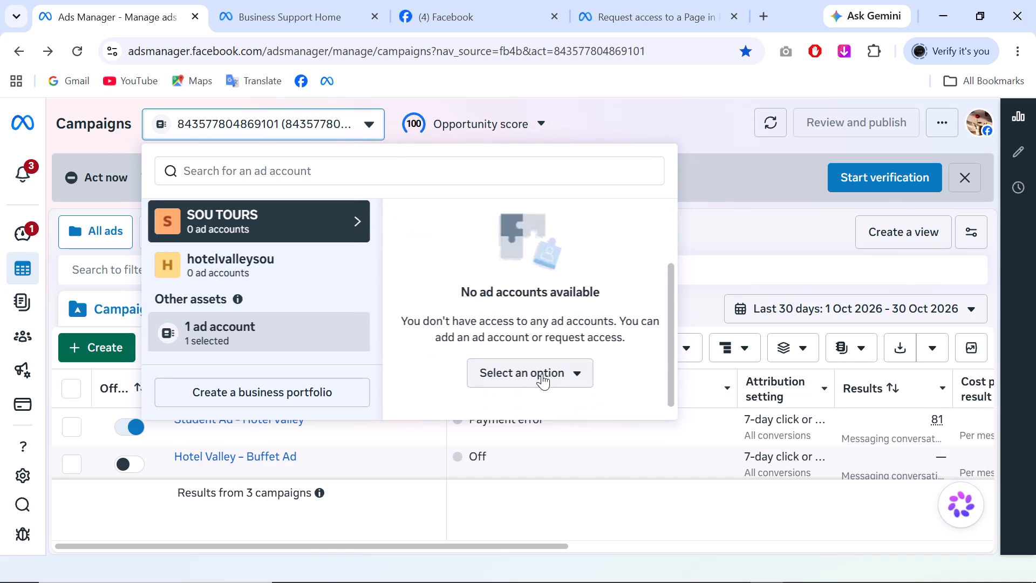
click(542, 374)
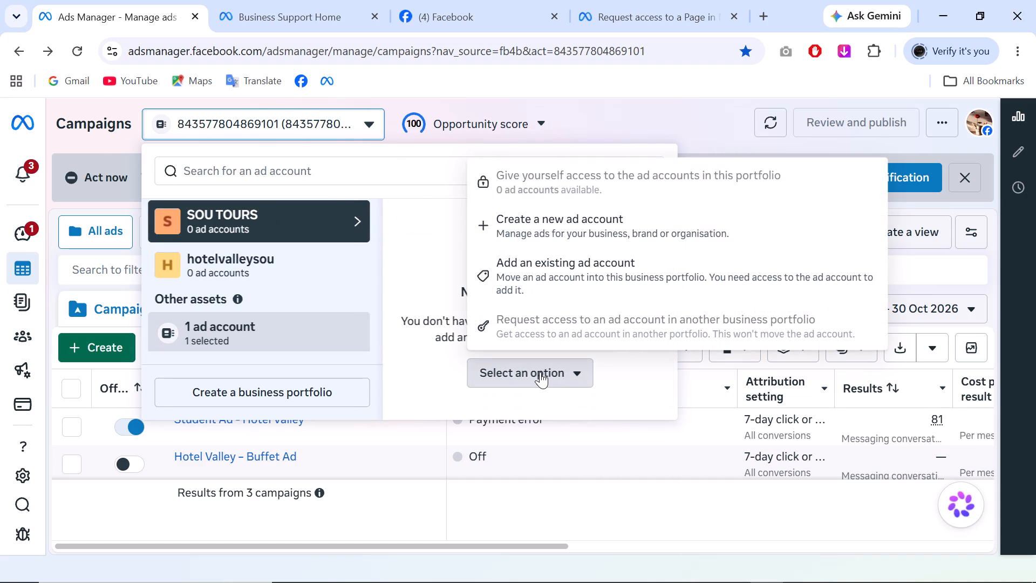
scroll(359, 298, up, 3)
click(425, 270)
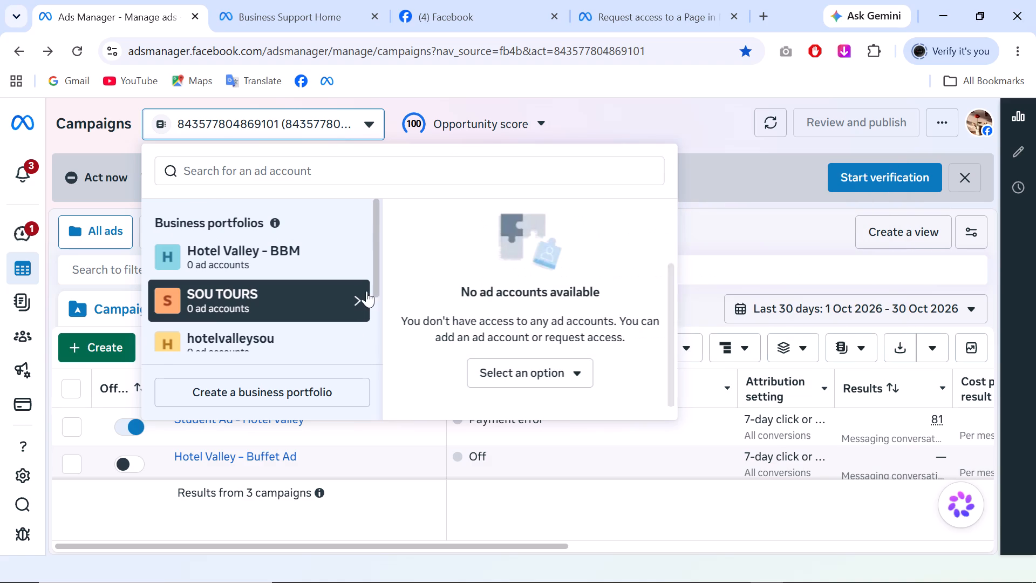
View the SOU TOURS portfolio's settings from the ad account switcher and return to the Ads Manager campaigns page.
click(357, 294)
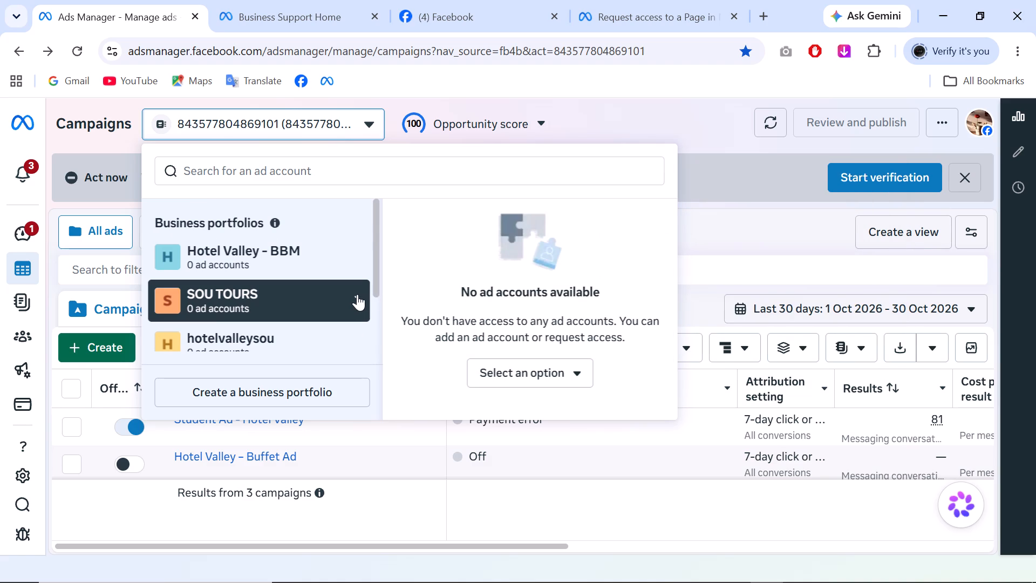
scroll(432, 322, up, 6)
click(655, 229)
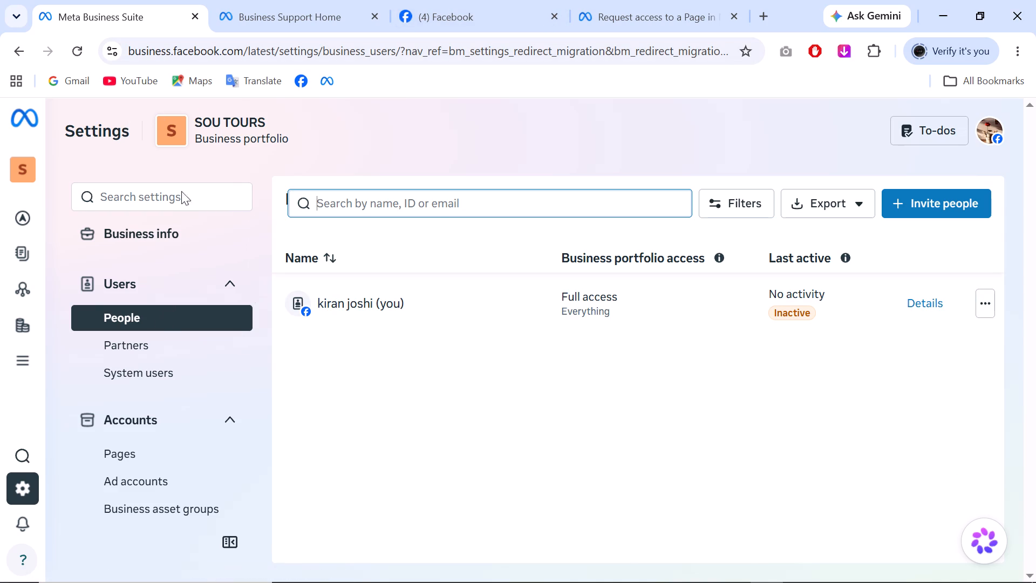
click(0, 55)
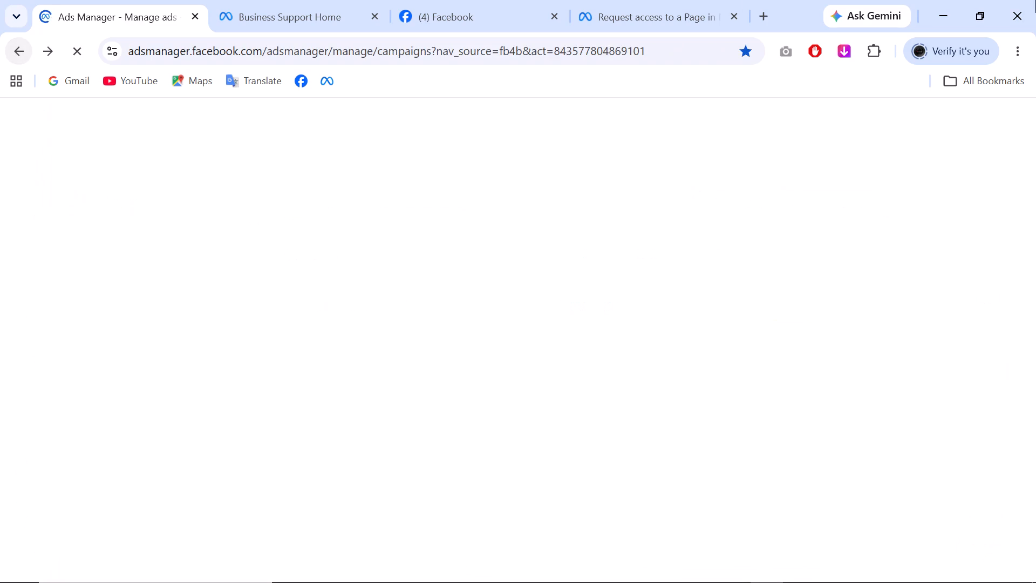
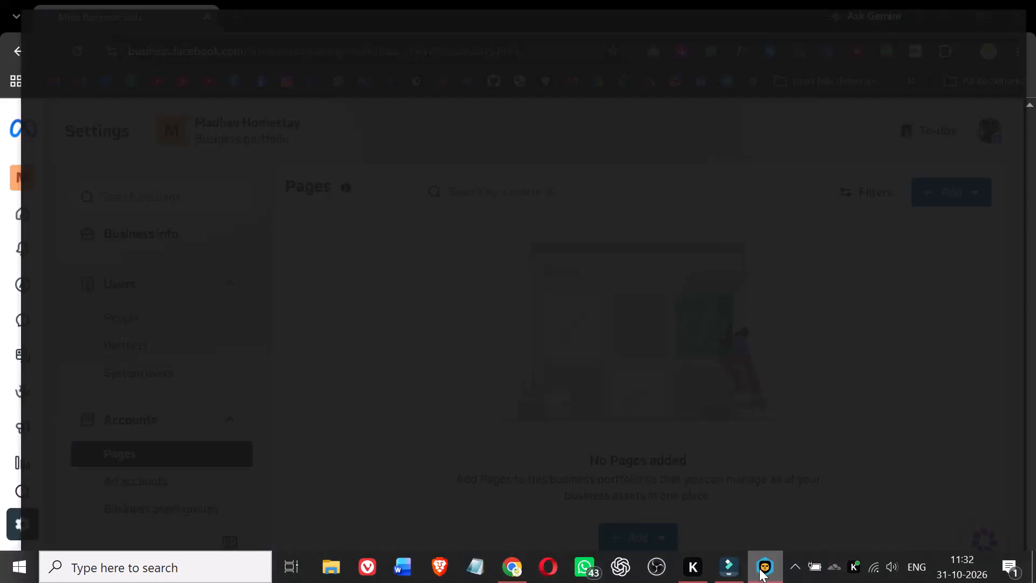
Close the Badlion launcher window to return to Madhav Homestay's Pages settings in the browser.
click(617, 236)
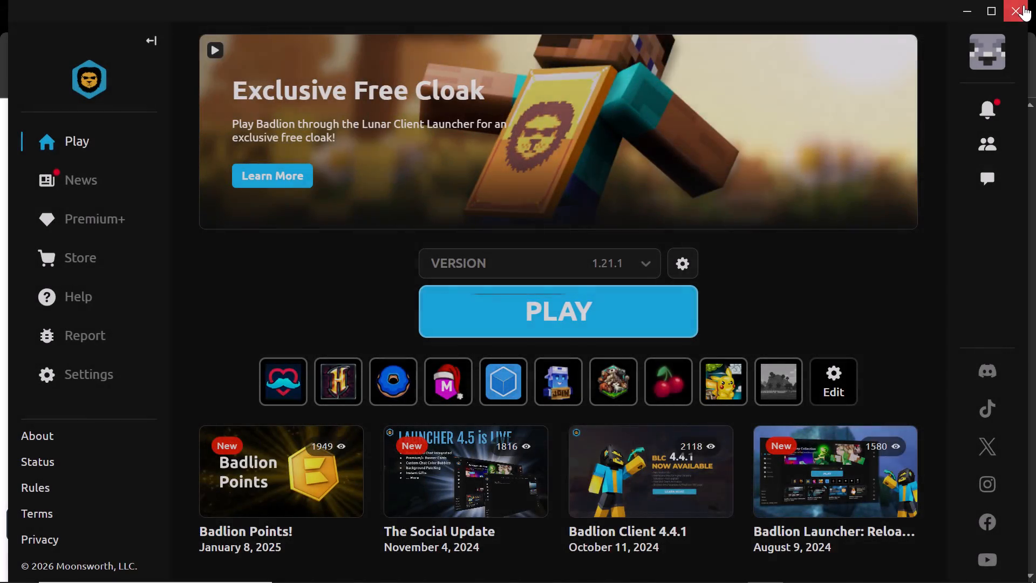
click(1024, 5)
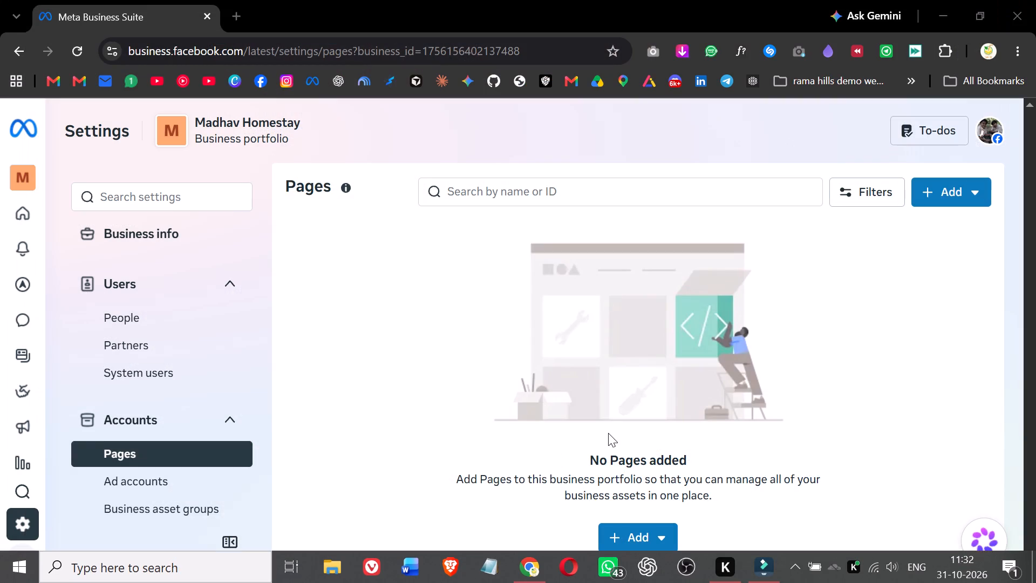
Start a shared access request for a Facebook Page, searching madhav homesta and choosing the Madhav Homestay on Statue of unity road.
scroll(487, 518, down, 3)
scroll(135, 402, down, 3)
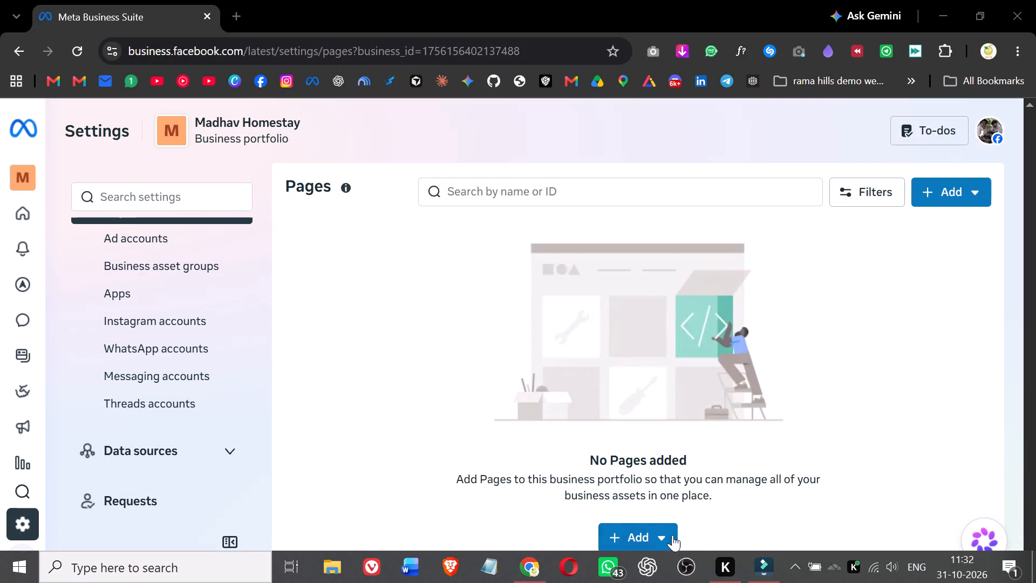
click(618, 534)
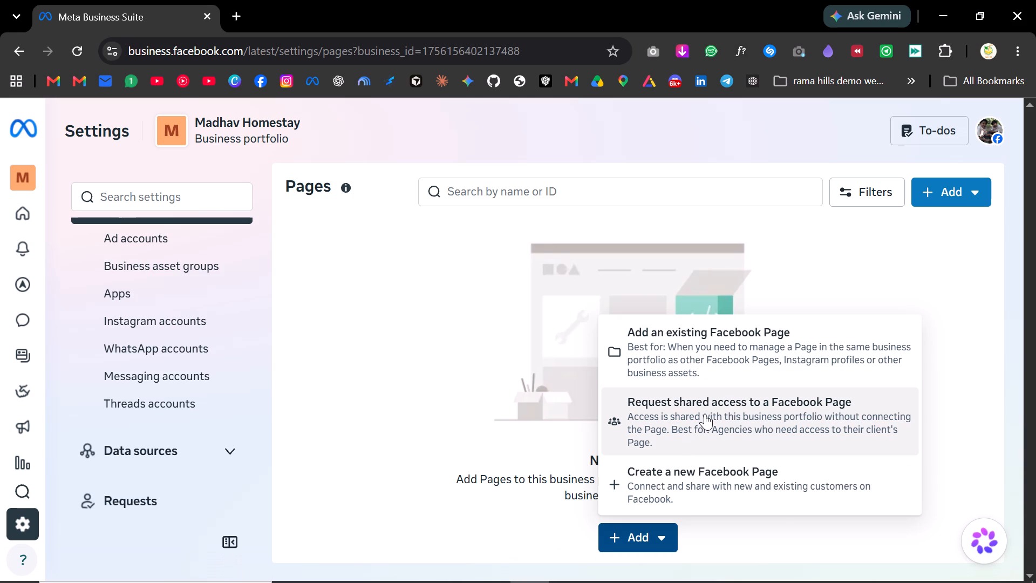
click(705, 413)
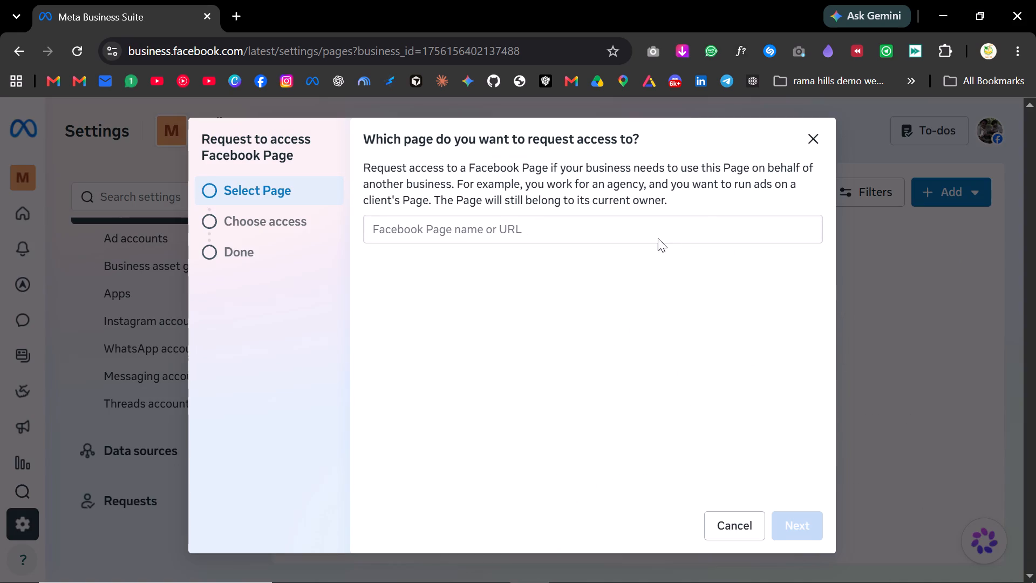
drag(658, 238, 655, 233)
click(649, 223)
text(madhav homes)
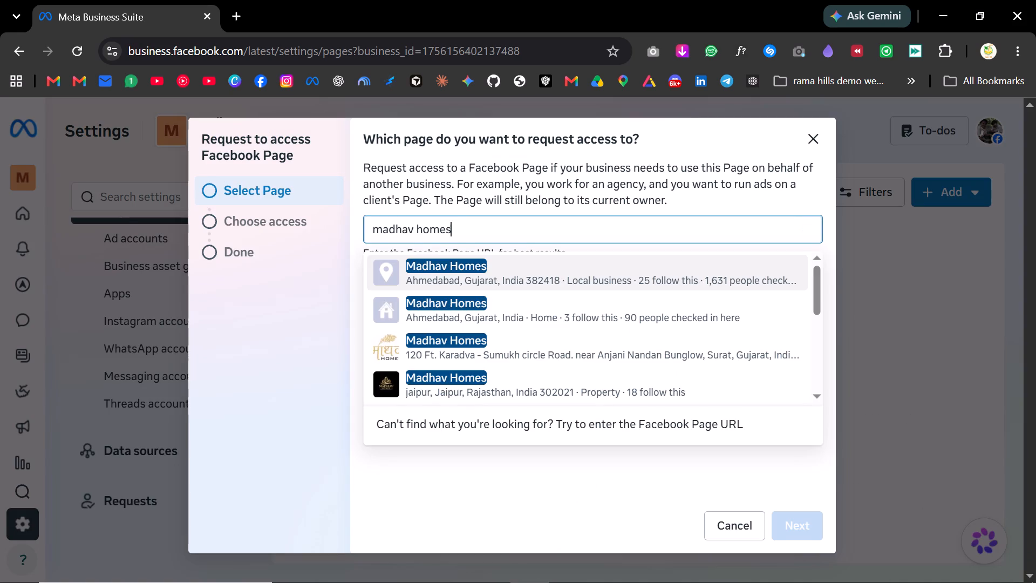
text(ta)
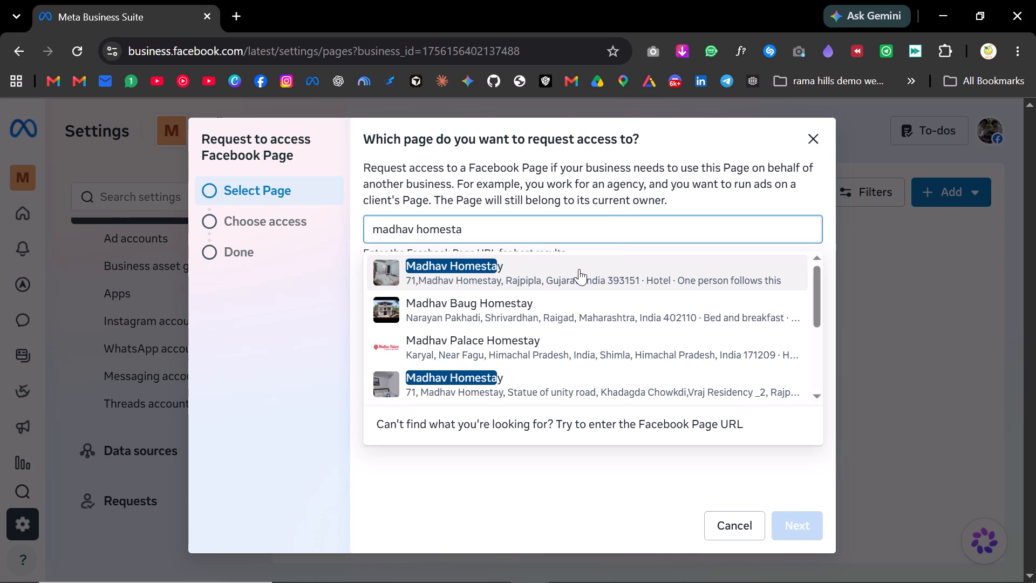
click(548, 399)
click(807, 514)
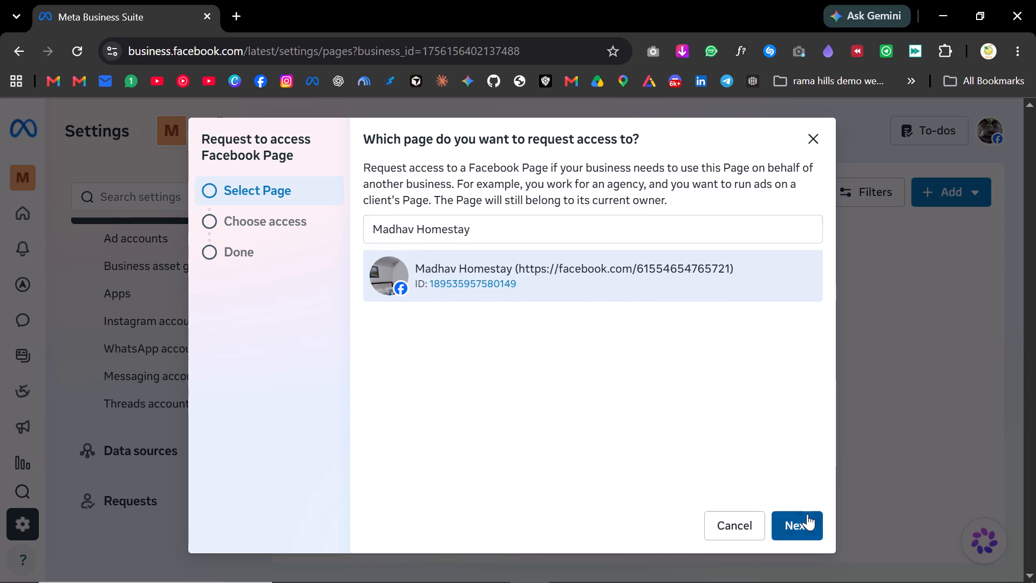
Turn on full access to everything except sensitive actions, submit the Page access request and close its form.
scroll(548, 457, down, 4)
click(379, 384)
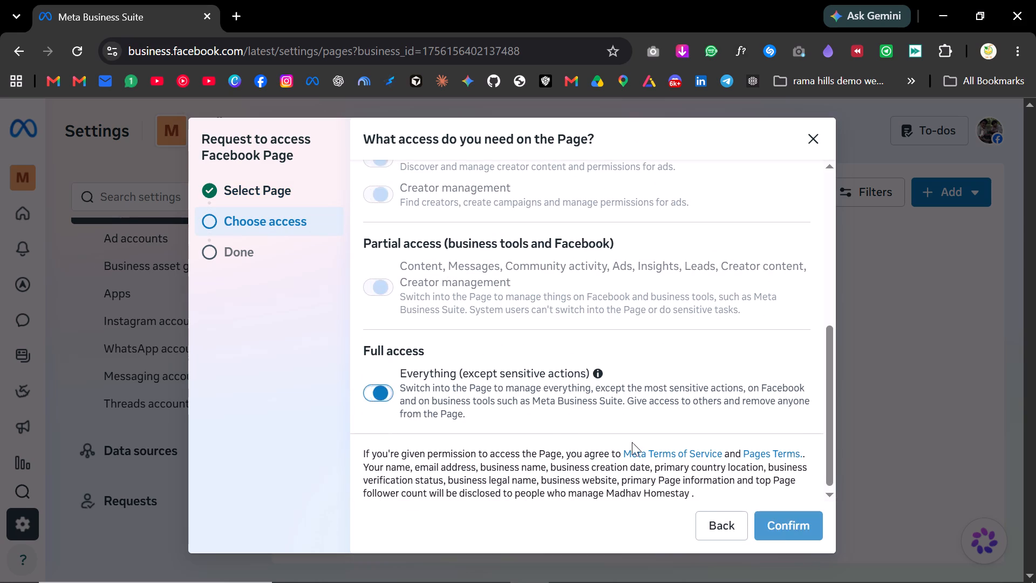
click(790, 521)
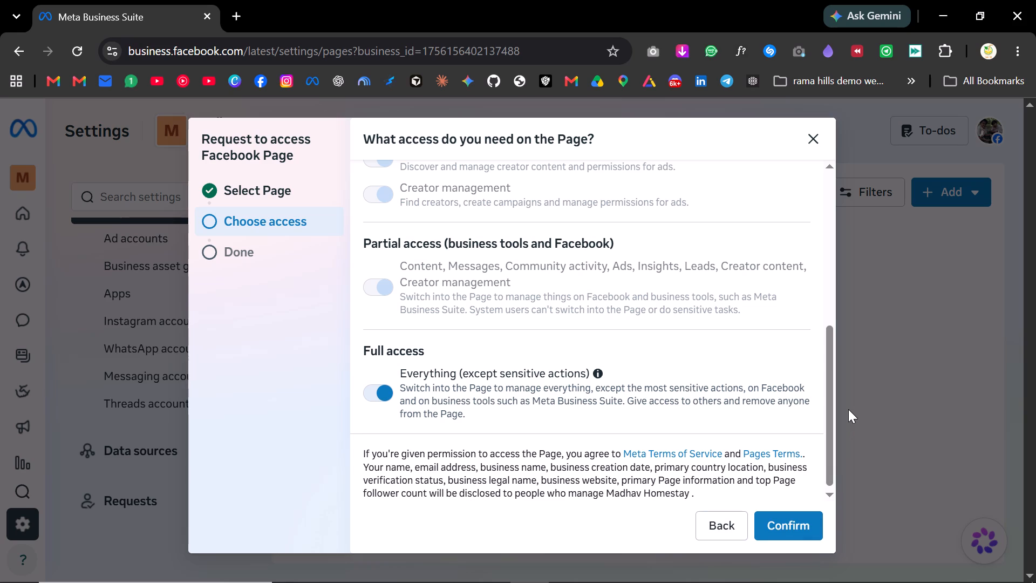
click(788, 532)
click(823, 128)
scroll(99, 241, up, 11)
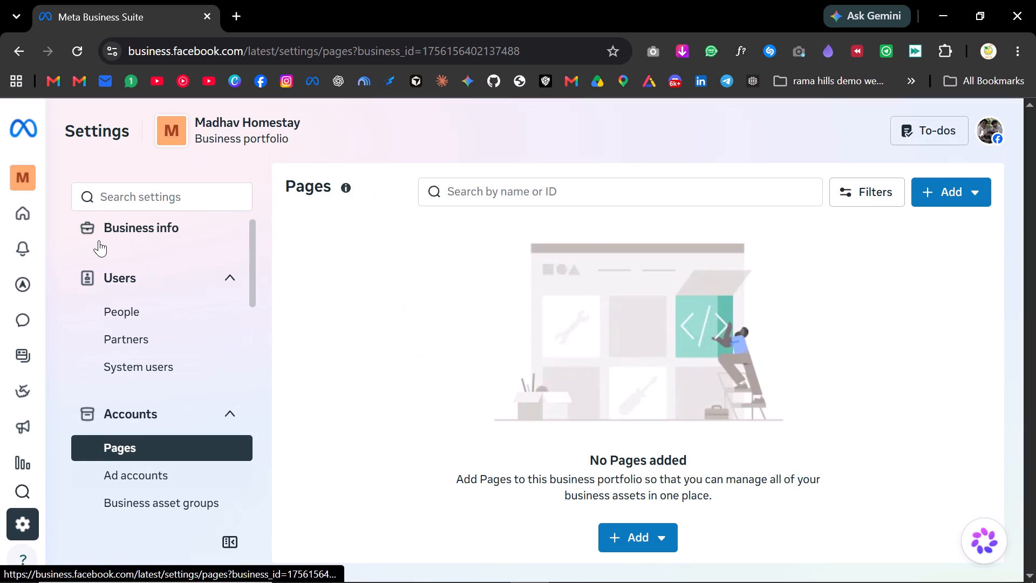
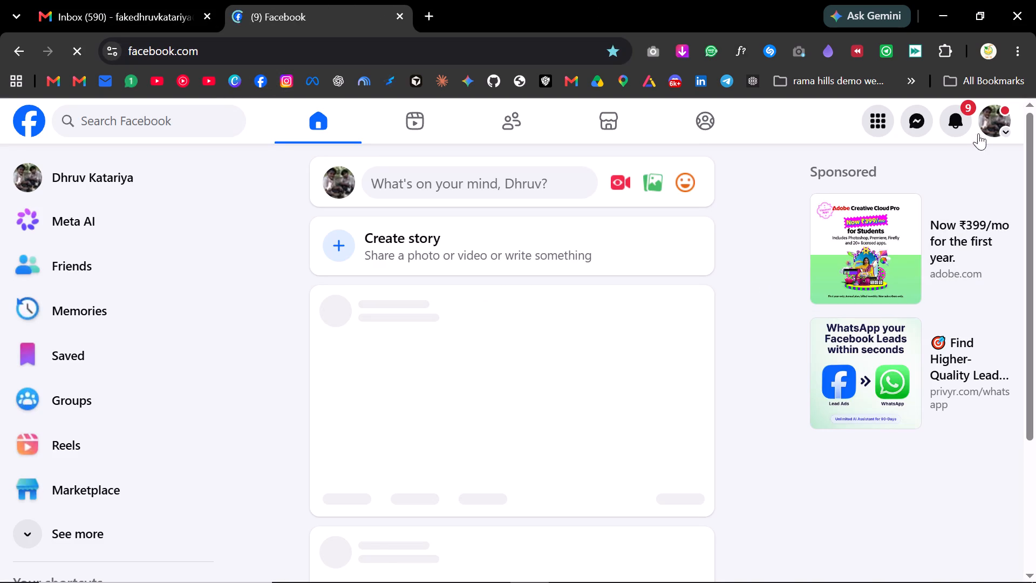
Look through the Facebook notifications, the list of profiles and Pages, and the accounts available for switching.
click(956, 117)
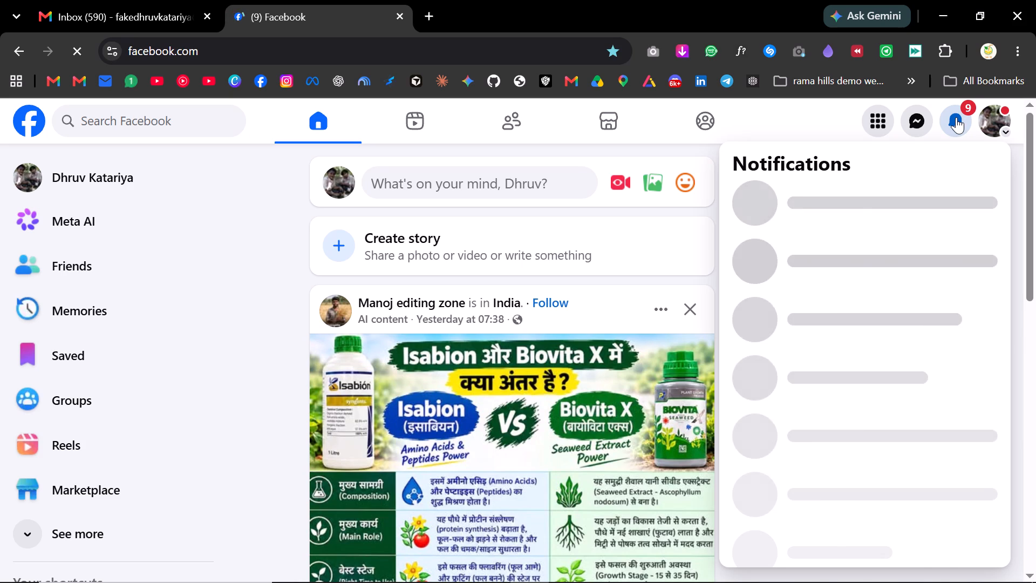
click(956, 117)
click(1011, 128)
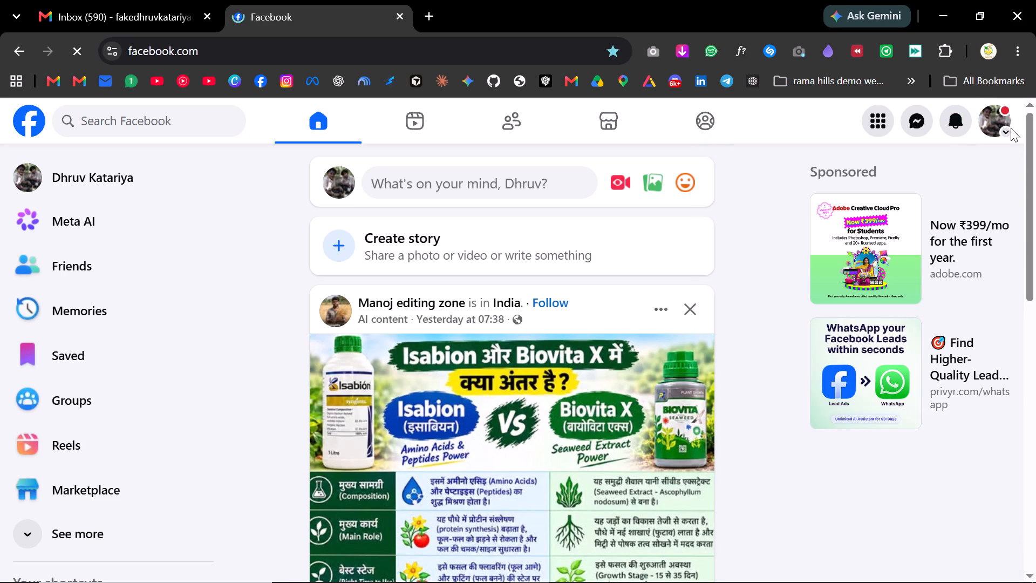
click(1005, 123)
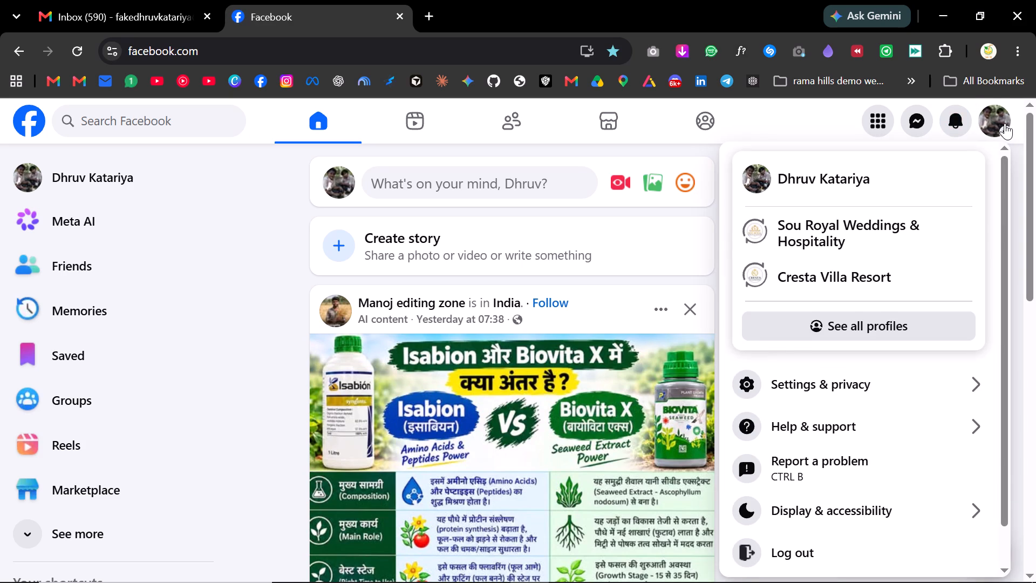
scroll(896, 251, down, 3)
click(903, 282)
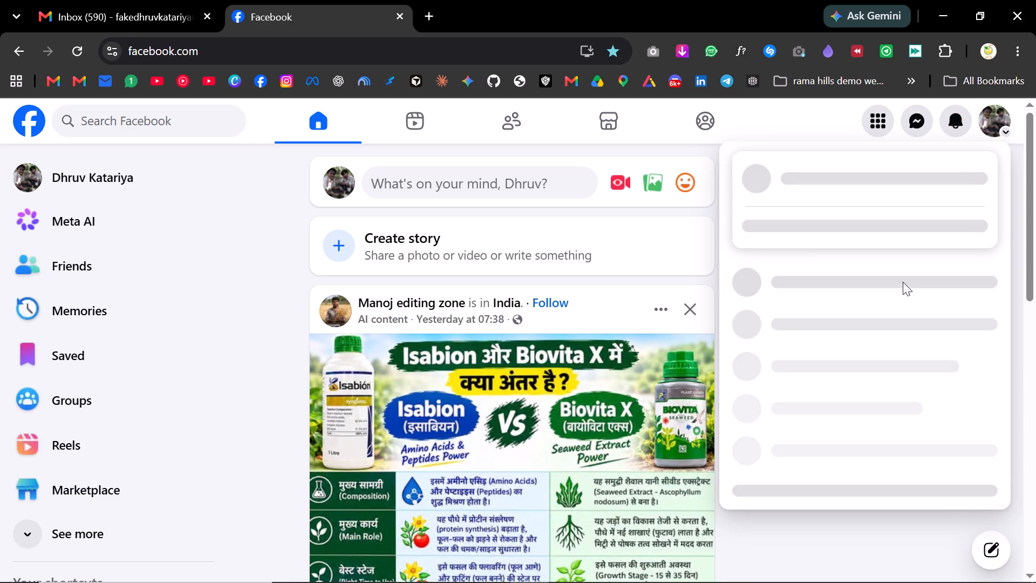
scroll(903, 282, down, 3)
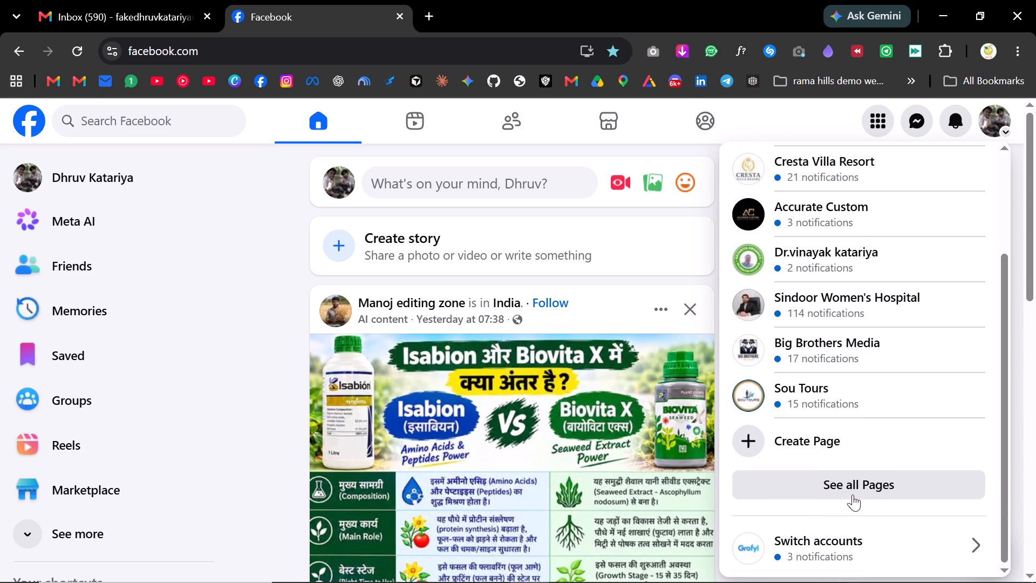
scroll(863, 465, down, 3)
click(894, 533)
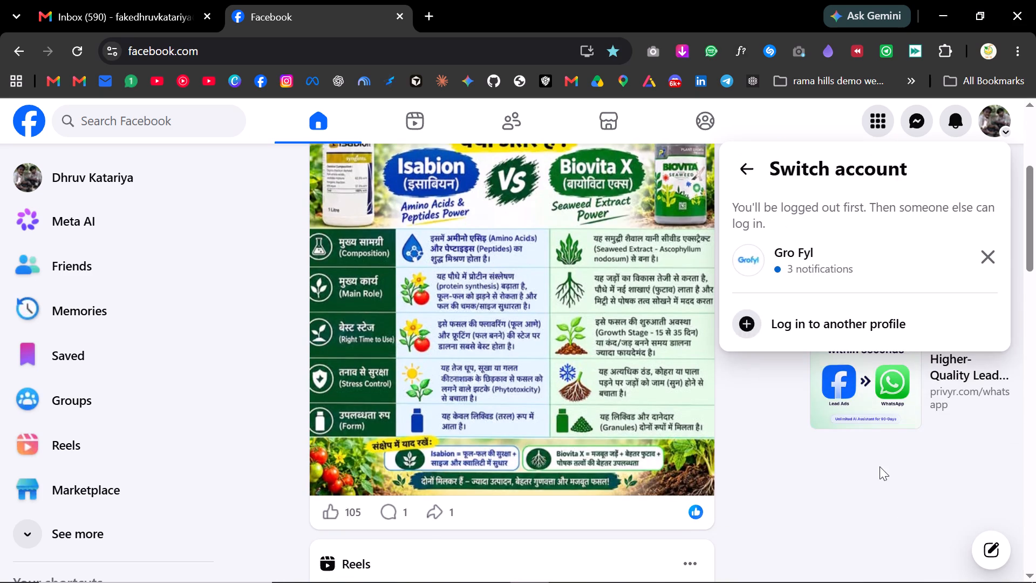
click(744, 168)
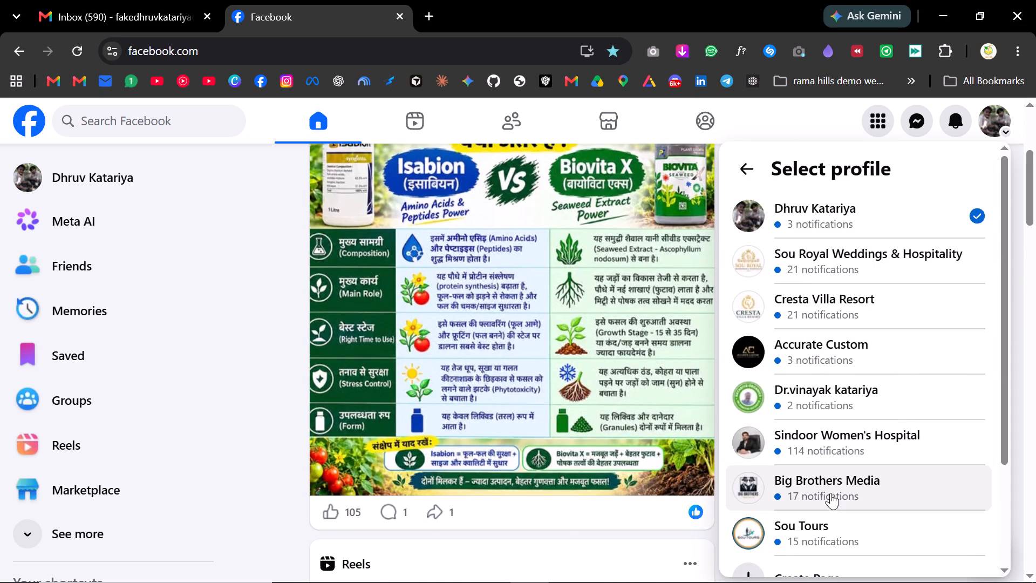
scroll(840, 512, up, 5)
Start creating a new public Facebook Page and name it Madhav Homestay.
scroll(939, 330, down, 4)
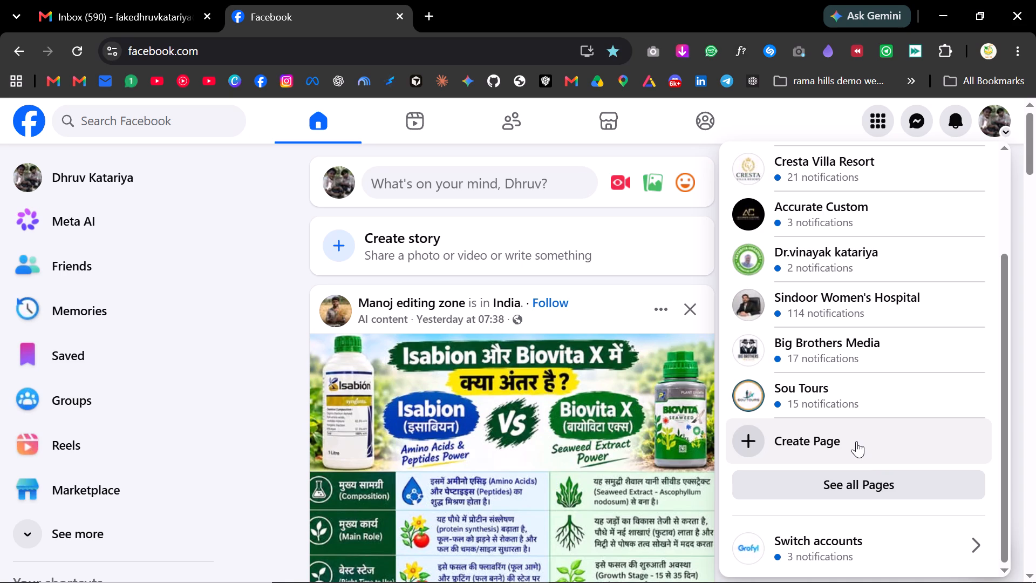
click(856, 441)
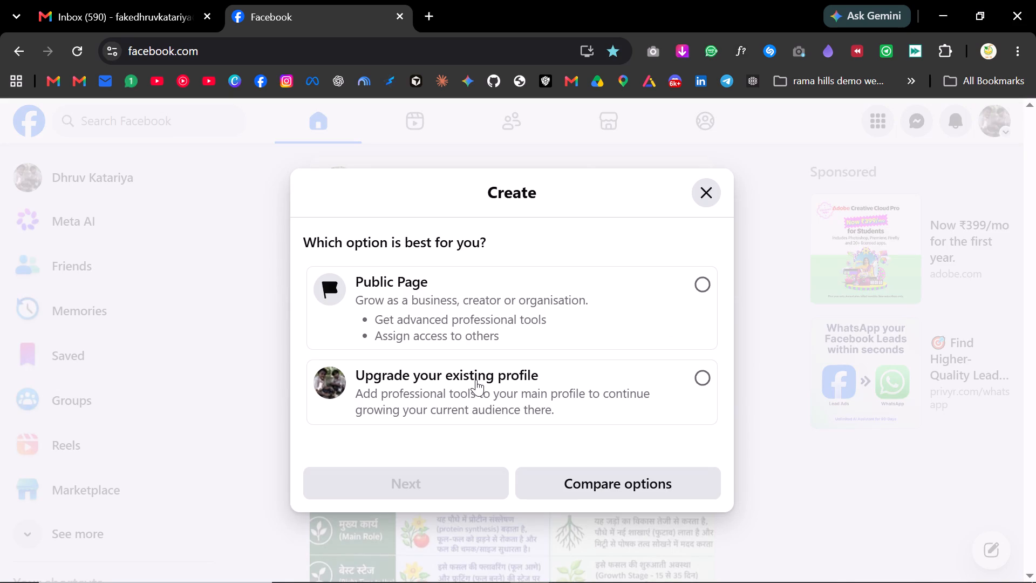
click(498, 315)
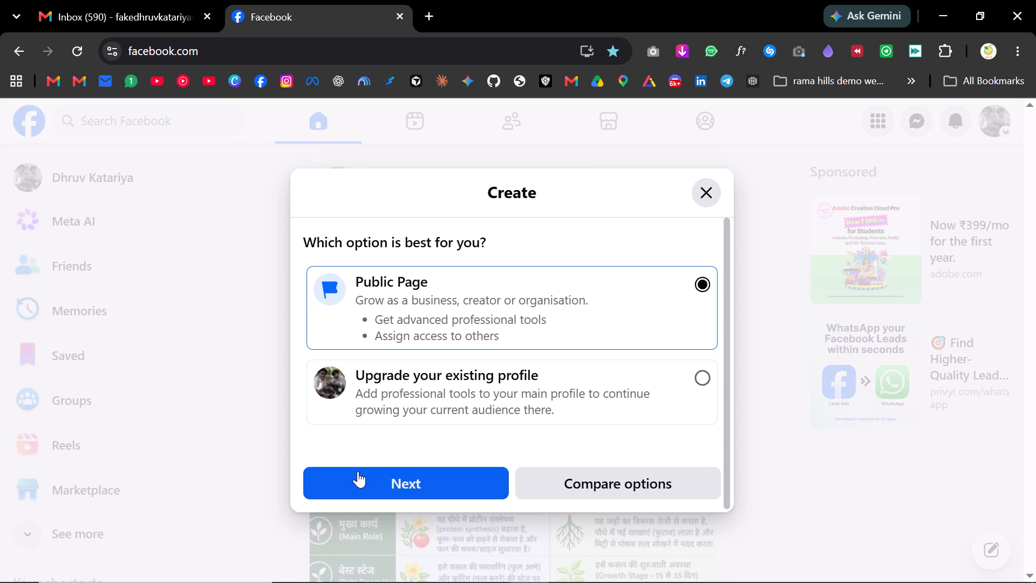
click(358, 471)
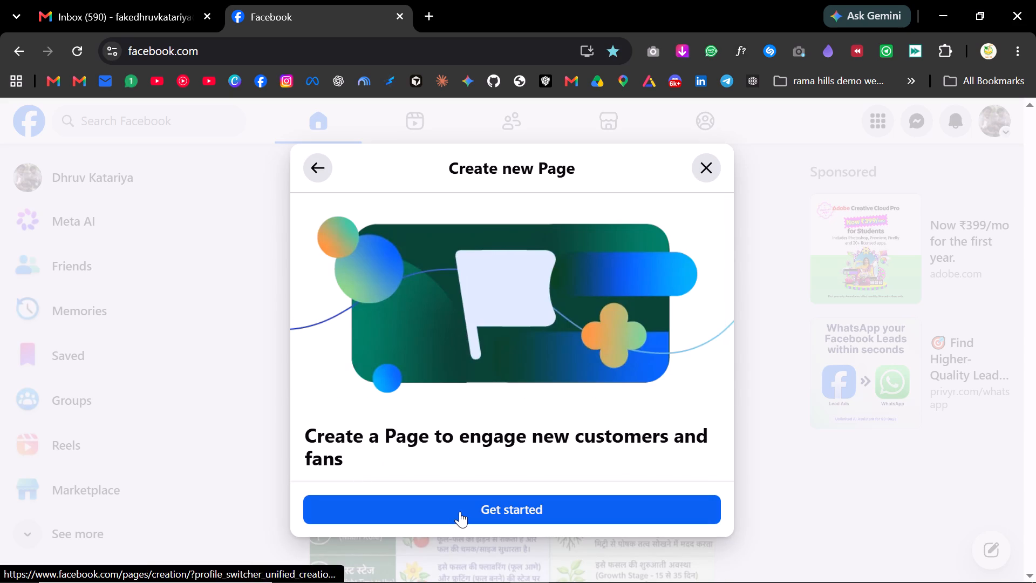
click(460, 511)
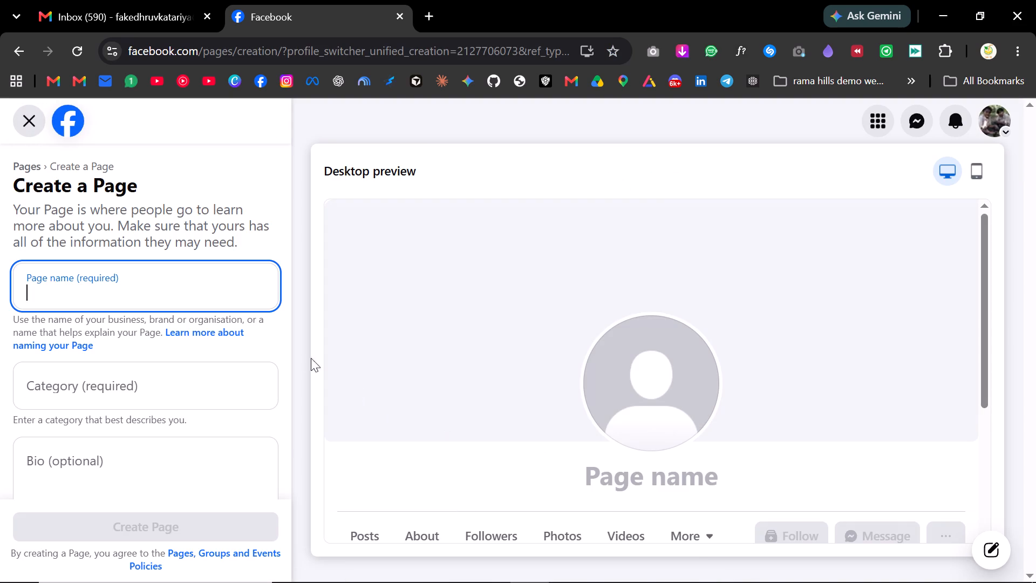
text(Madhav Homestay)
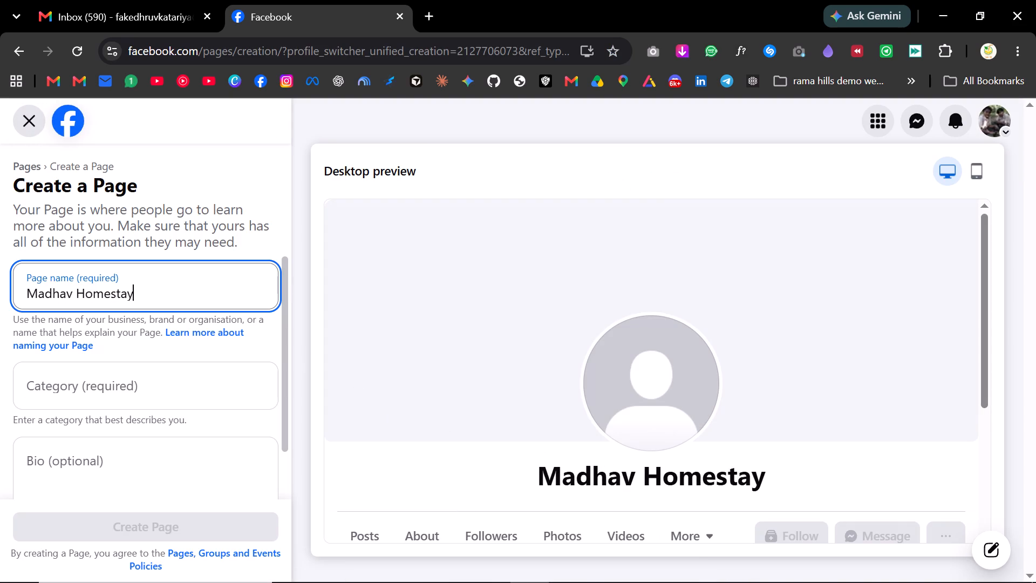
Search the Page categories for homestay and hotel, and set the category to Hotel.
scroll(167, 301, down, 4)
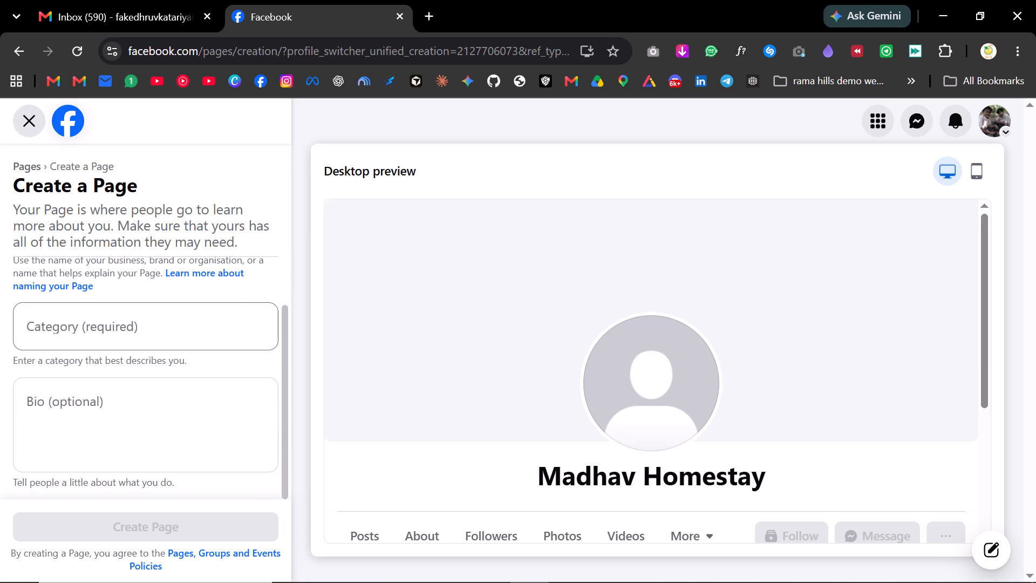
click(154, 335)
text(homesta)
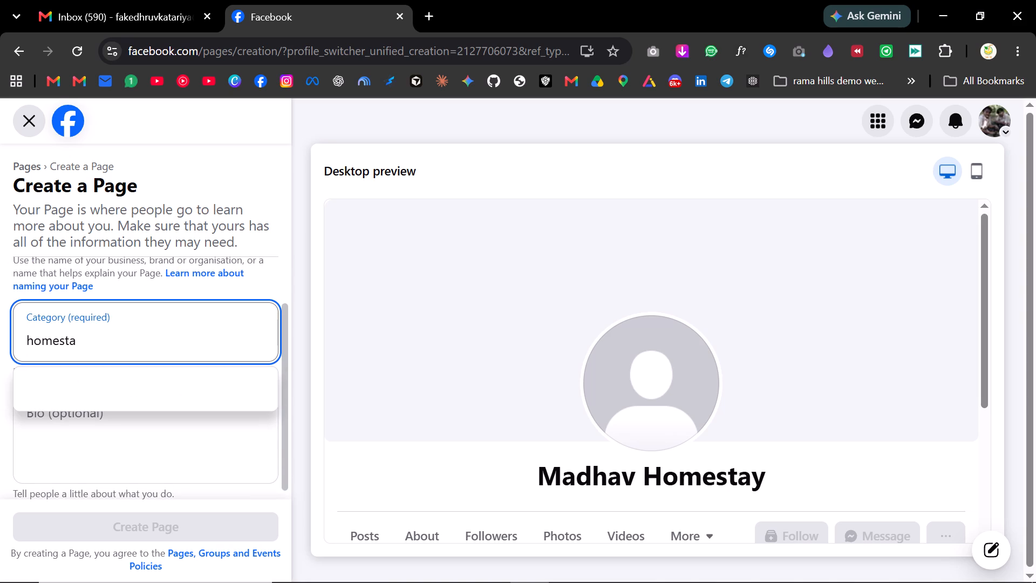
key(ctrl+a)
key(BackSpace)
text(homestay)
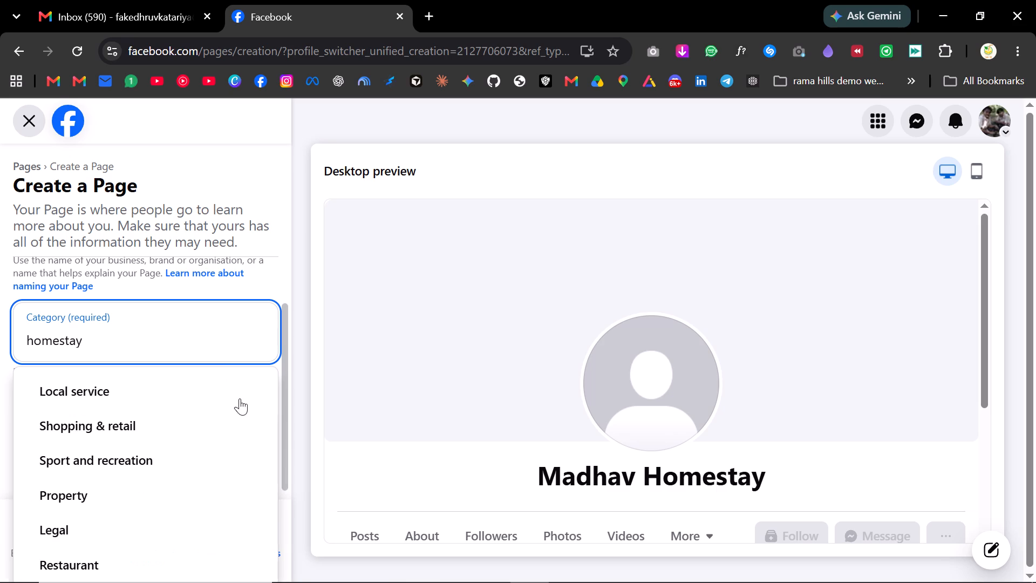
scroll(199, 415, down, 4)
scroll(167, 476, up, 3)
scroll(181, 396, down, 6)
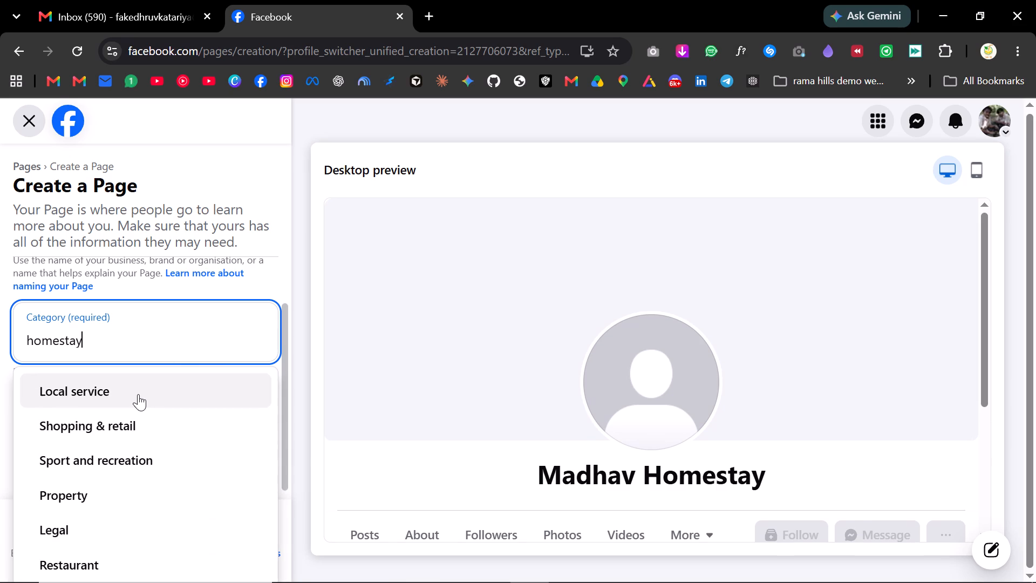
key(ctrl+a)
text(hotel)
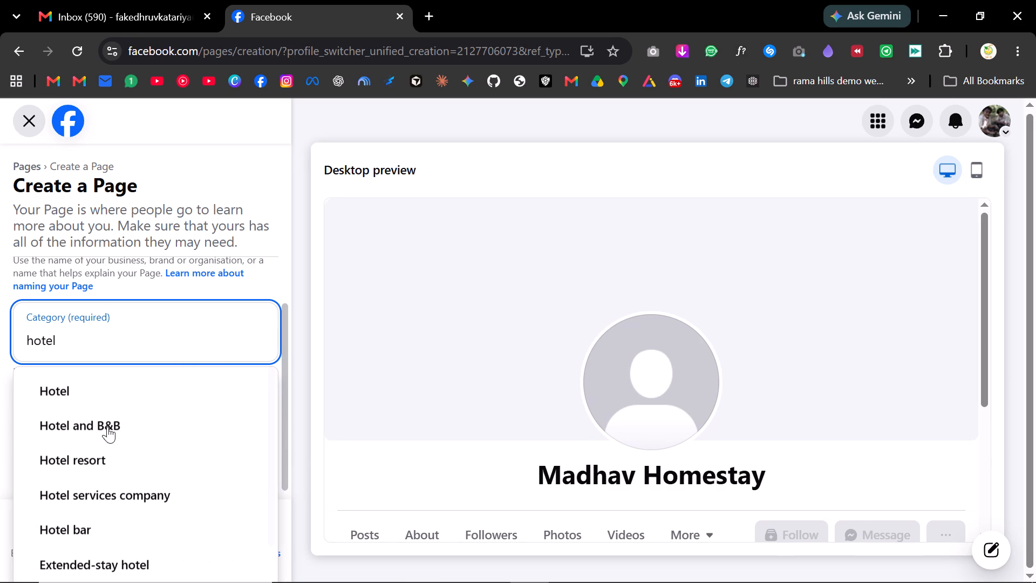
click(117, 389)
Check the desktop preview of the Madhav Homestay Page and create the Page.
scroll(122, 383, down, 3)
scroll(146, 431, up, 1)
scroll(220, 456, down, 2)
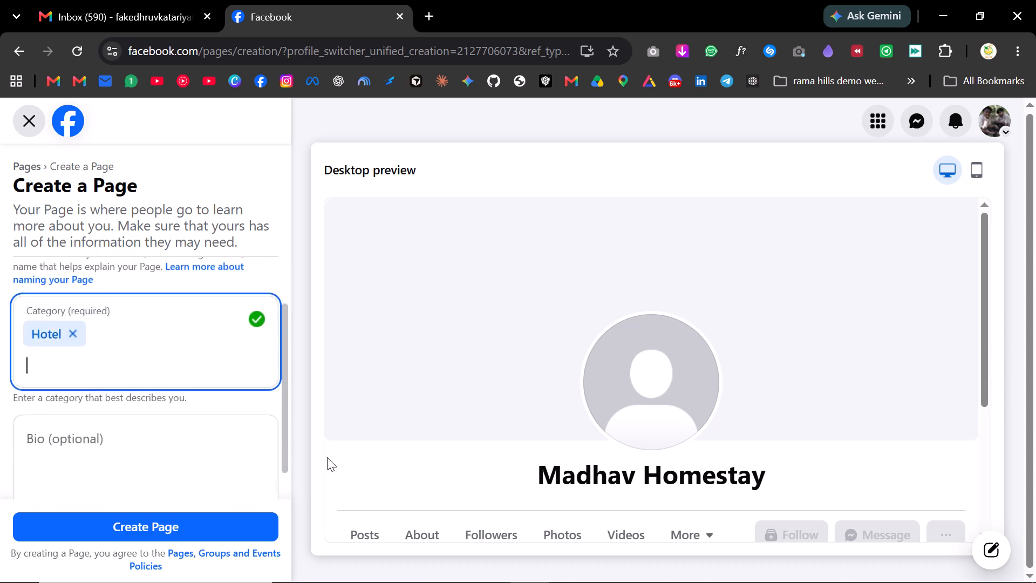
scroll(489, 492, down, 4)
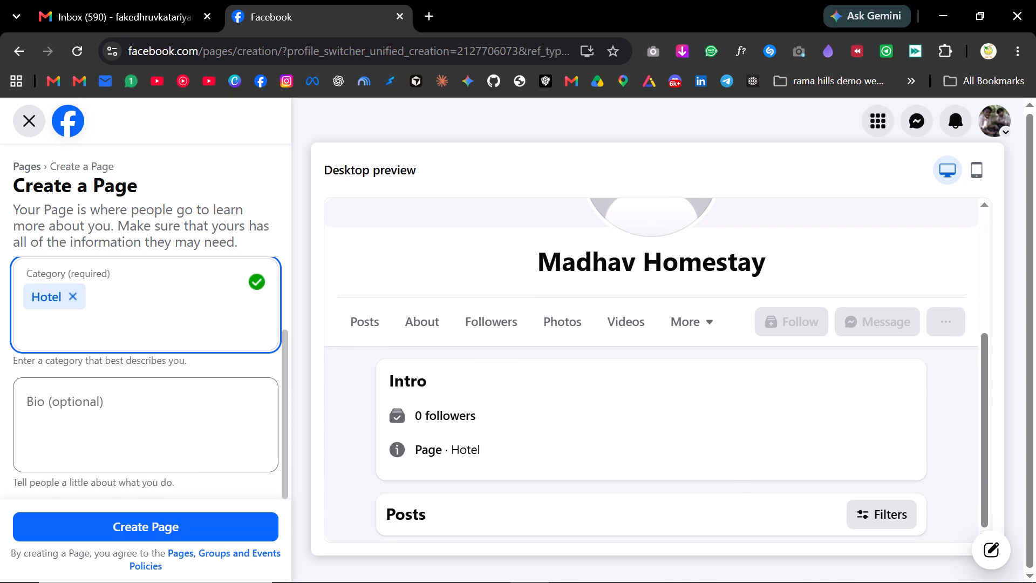
scroll(195, 517, down, 4)
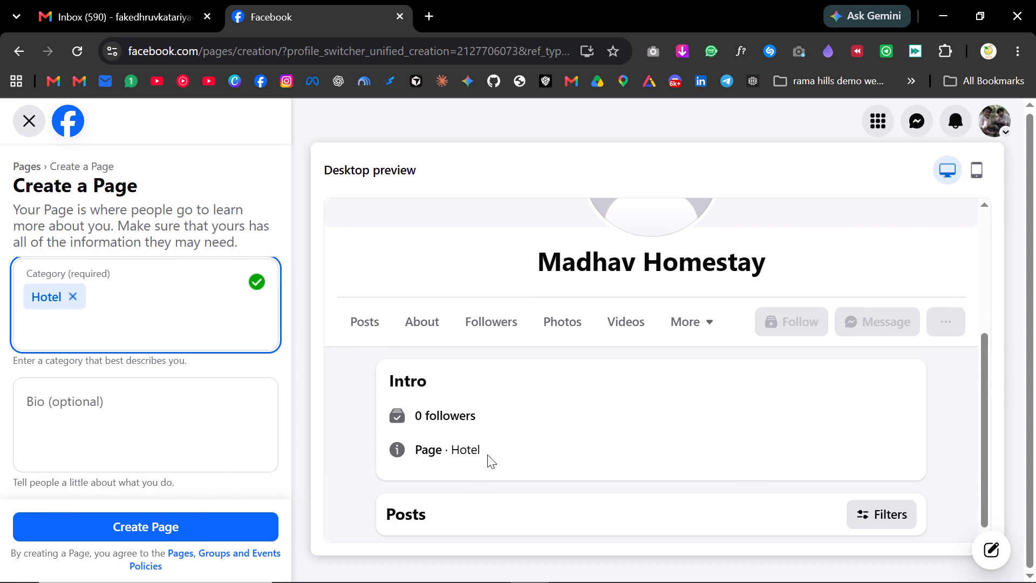
scroll(488, 455, up, 10)
scroll(2, 293, down, 12)
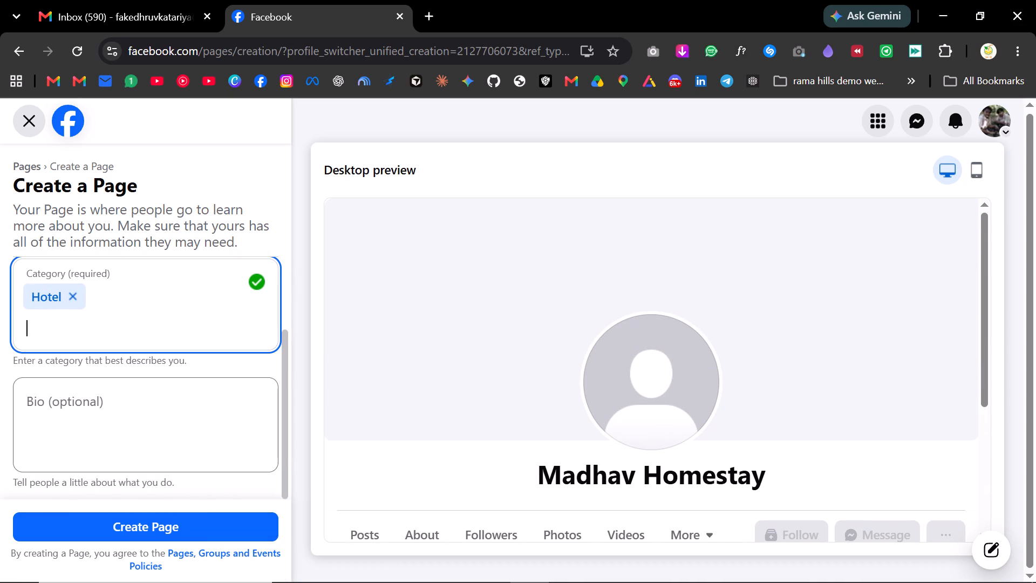
scroll(191, 451, down, 2)
scroll(764, 443, down, 8)
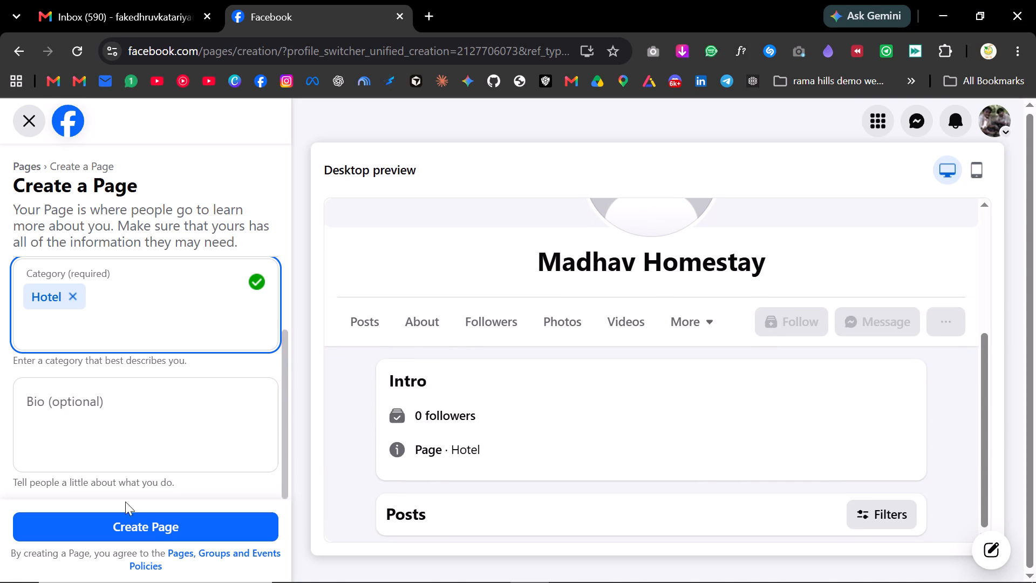
click(172, 525)
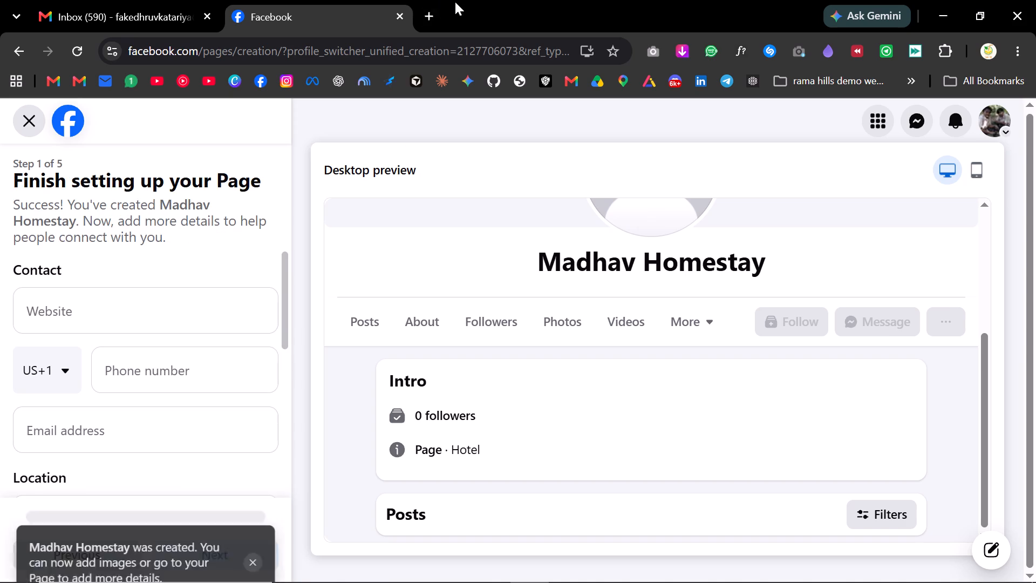
Open Instagram in a new browser tab and go to the madhav_homestay_sou profile.
click(437, 8)
click(289, 79)
click(313, 0)
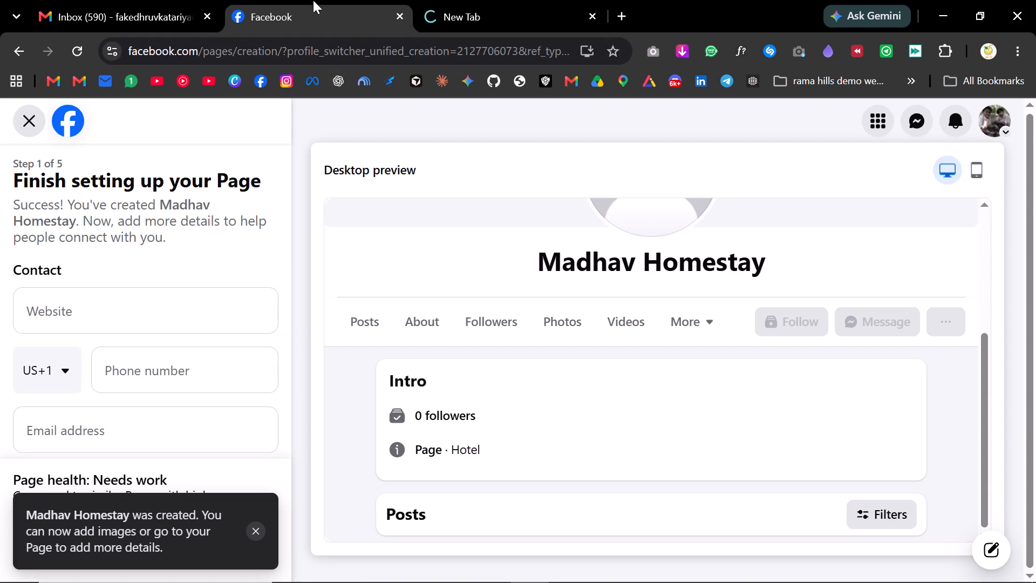
click(523, 0)
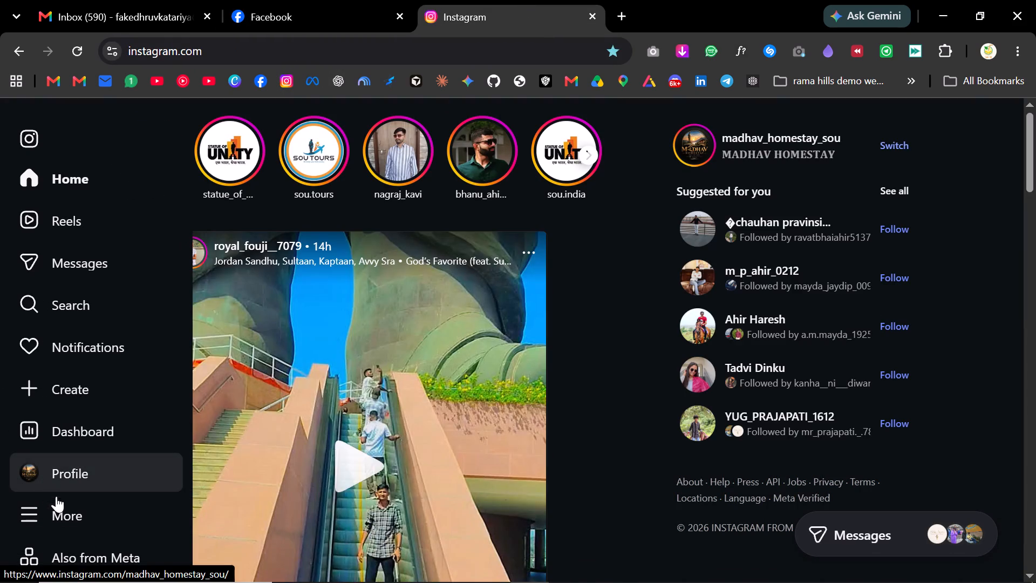
click(56, 483)
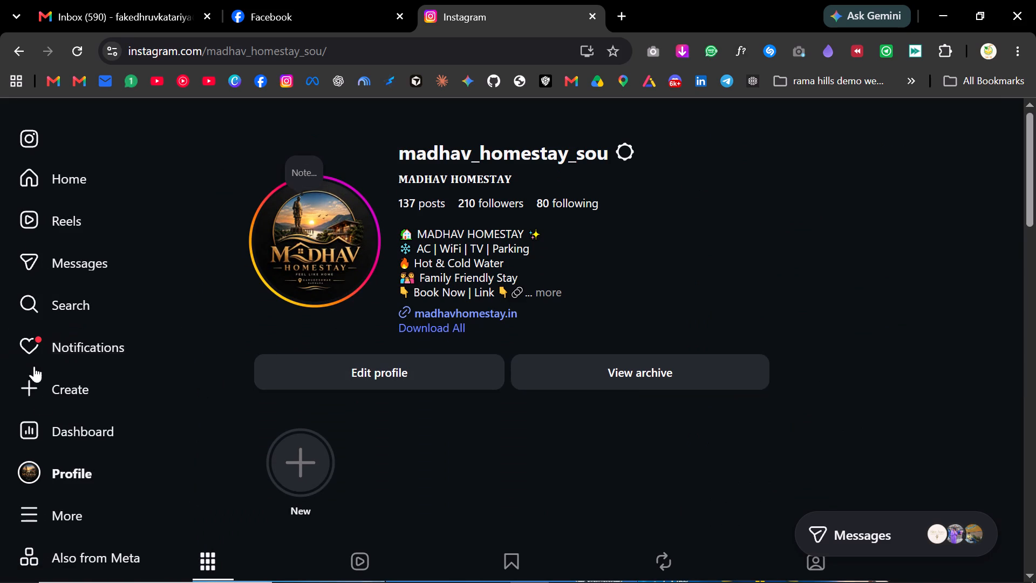
Open Ads Manager from the Instagram account and log in as madhav_homestay_sou.
click(51, 511)
click(50, 511)
click(50, 511)
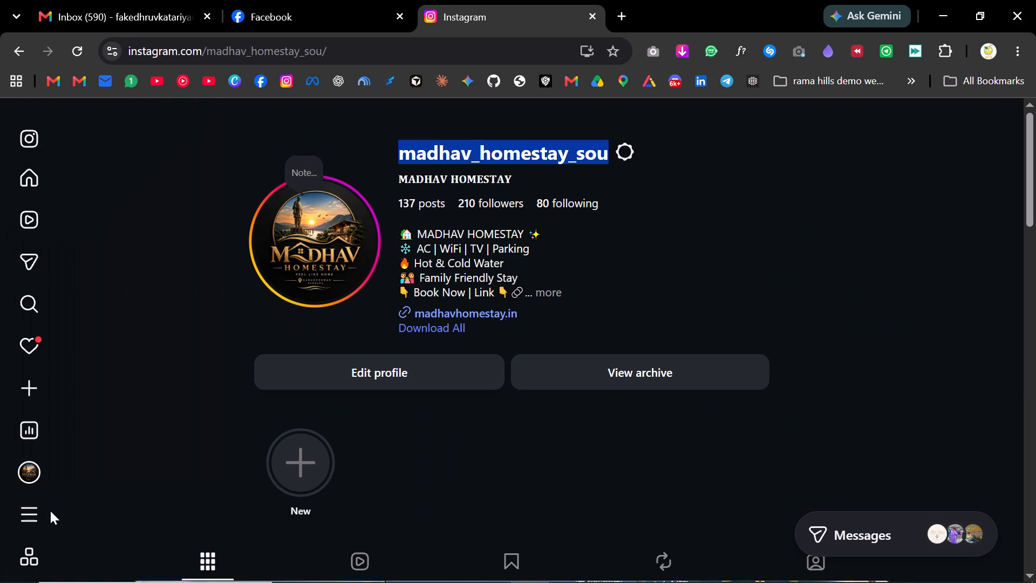
click(10, 511)
scroll(104, 334, up, 2)
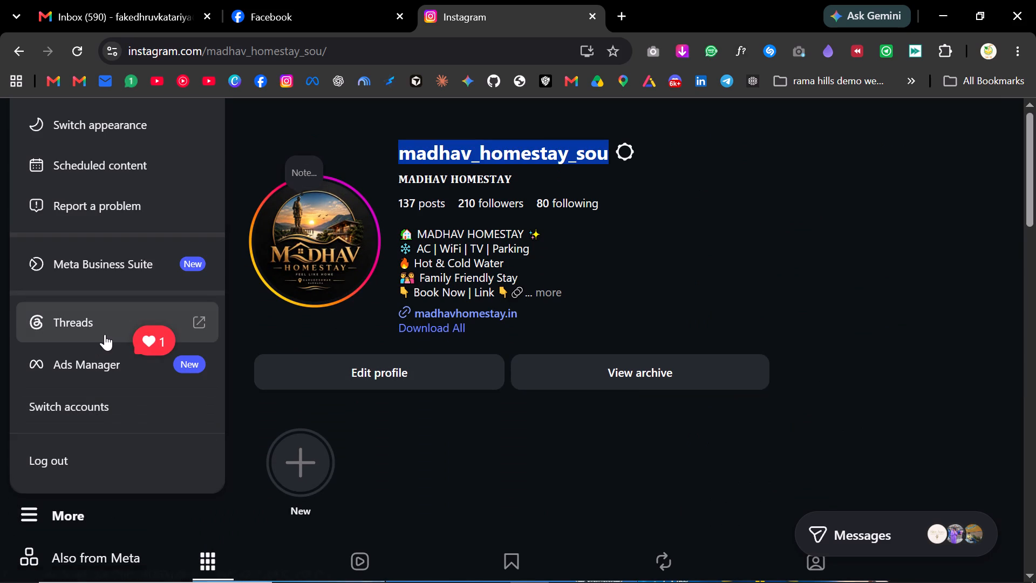
scroll(105, 334, up, 2)
click(124, 358)
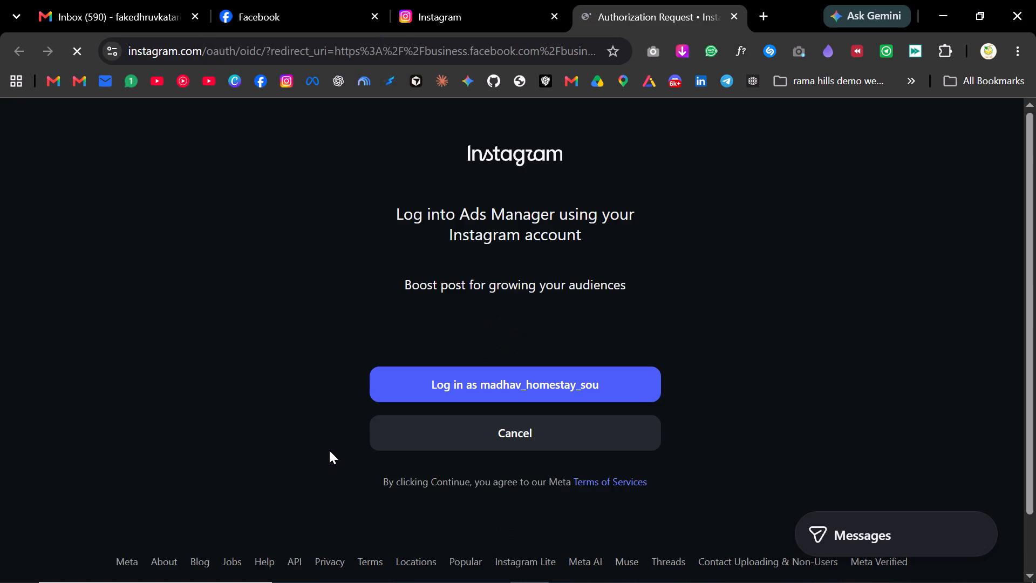
click(530, 392)
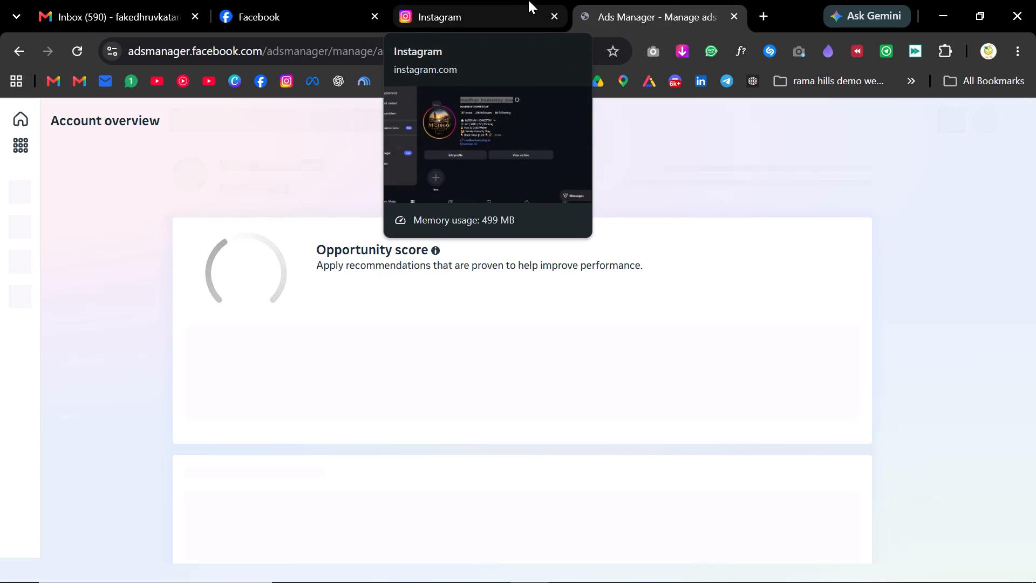
Read through and accept the Non-discrimination Policies in Ads Manager.
scroll(542, 409, down, 9)
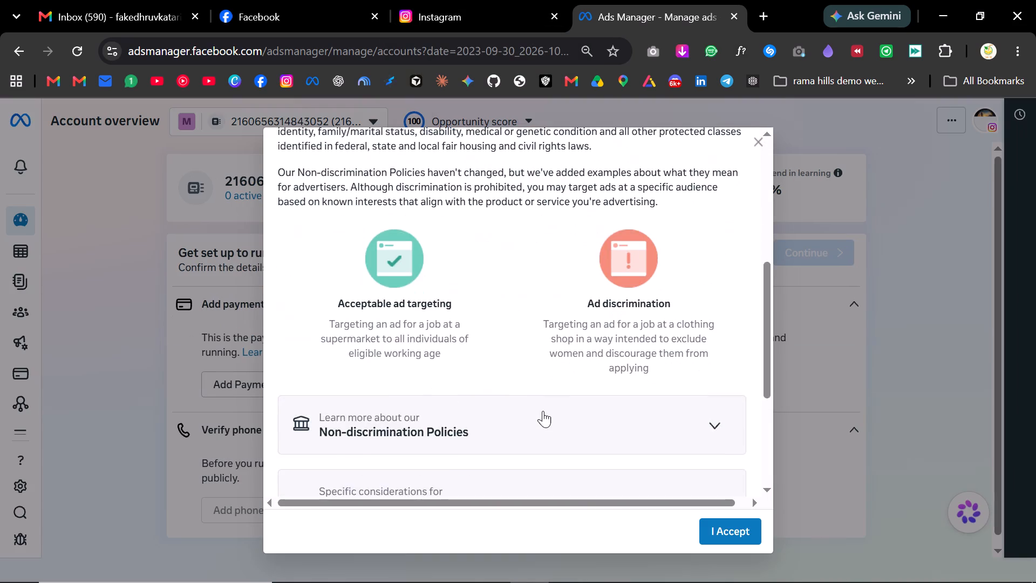
click(740, 530)
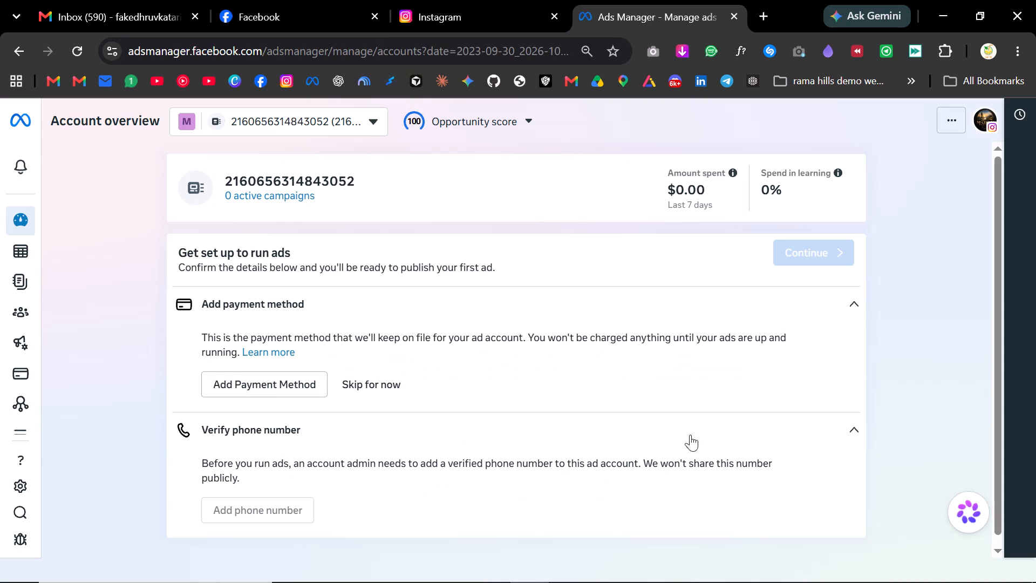
Skip adding a payment method in the ad account's setup for running ads.
click(706, 357)
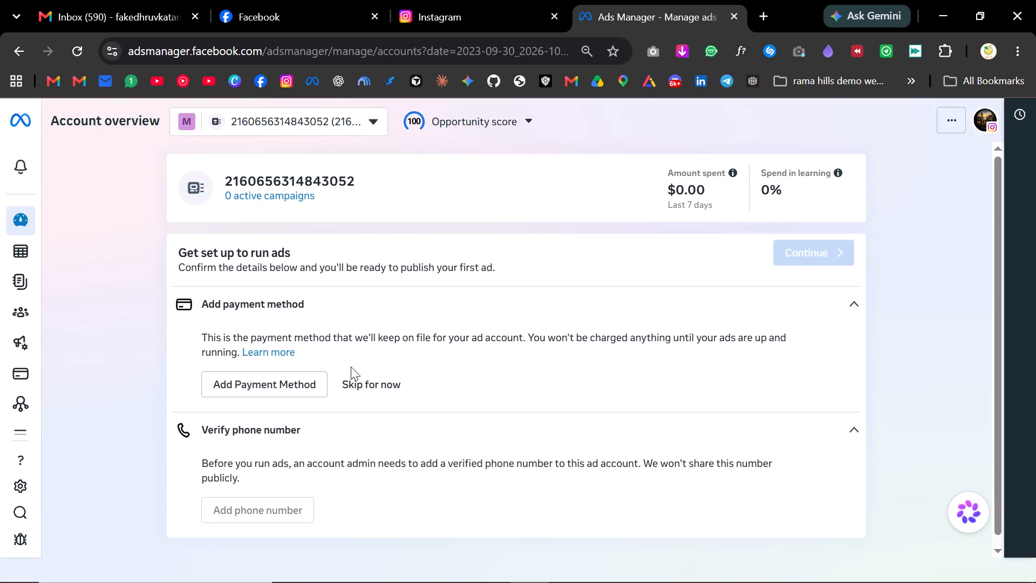
scroll(358, 397, down, 2)
click(396, 378)
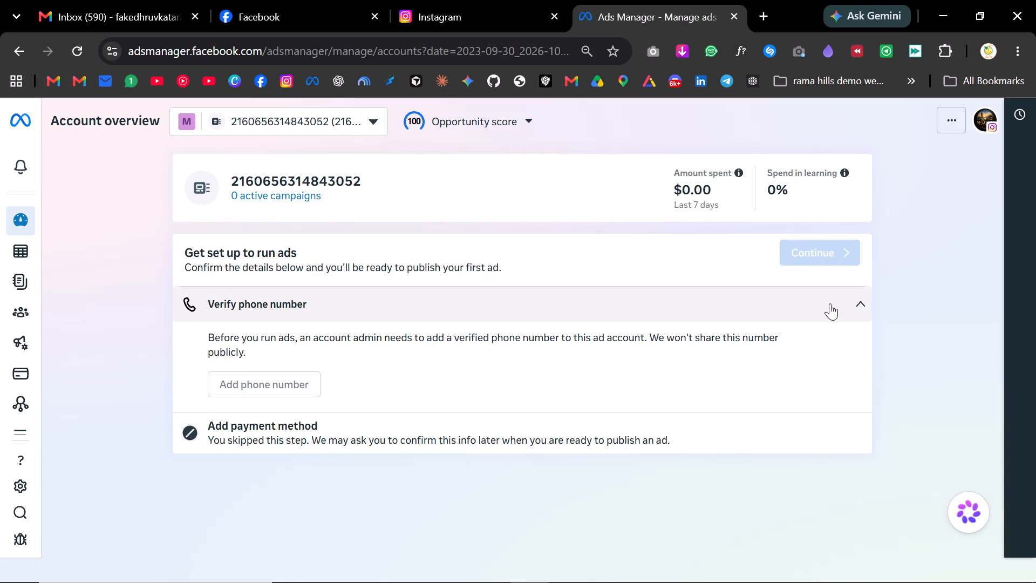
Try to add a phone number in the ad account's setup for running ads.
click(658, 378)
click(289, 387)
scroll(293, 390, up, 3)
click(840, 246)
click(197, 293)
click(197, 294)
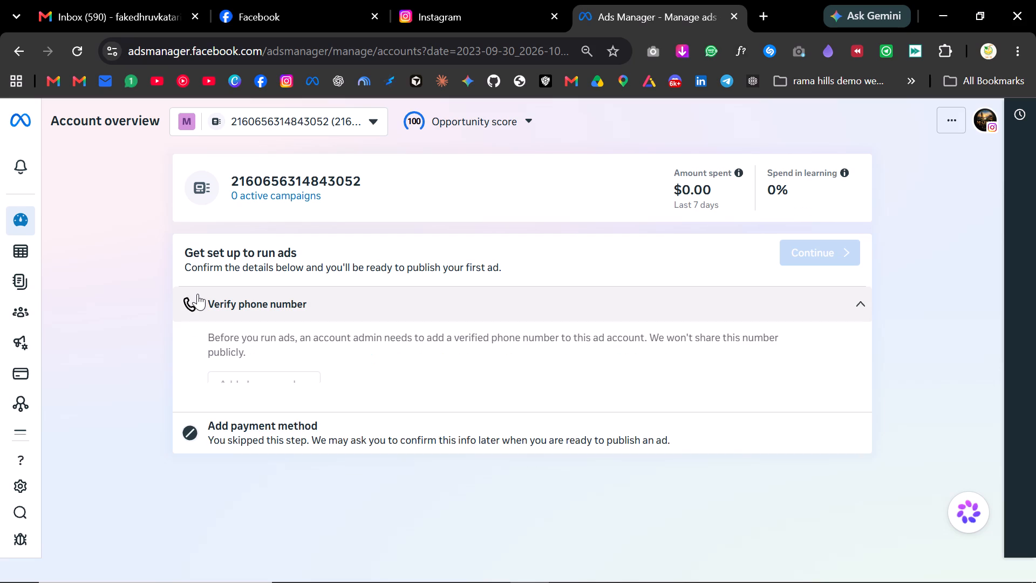
Open the Madhav Homestay portfolio's business settings from the ad account selector and dismiss the additional approval notice.
click(317, 121)
scroll(338, 230, up, 3)
scroll(340, 241, down, 5)
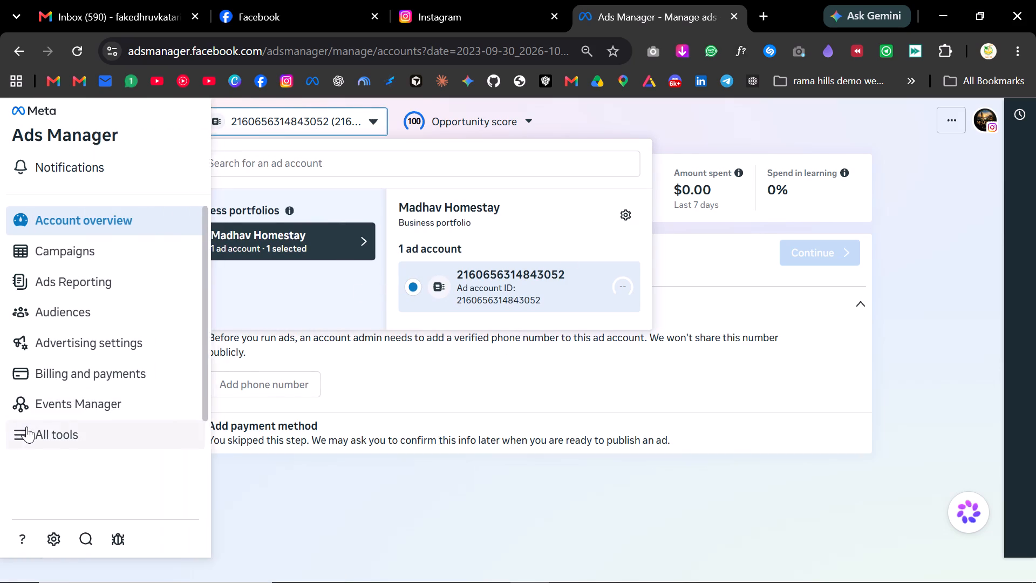
right_click(632, 218)
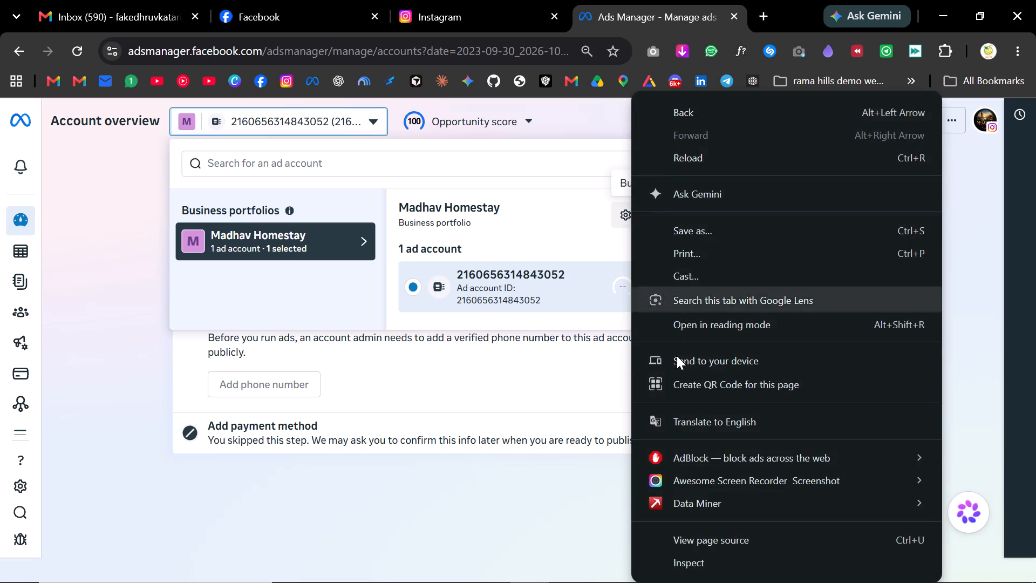
click(623, 202)
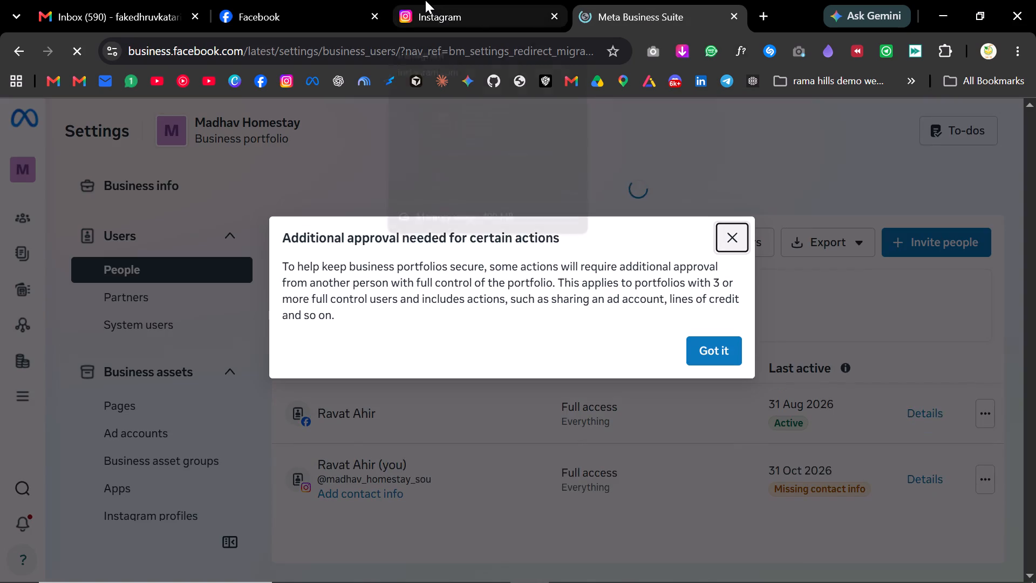
click(732, 352)
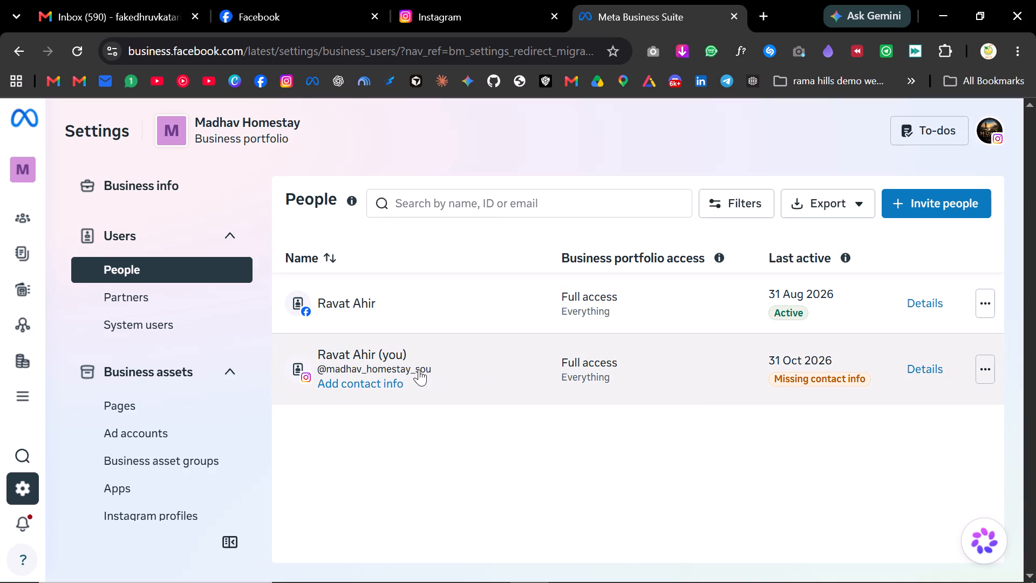
scroll(180, 375, down, 4)
scroll(179, 372, up, 3)
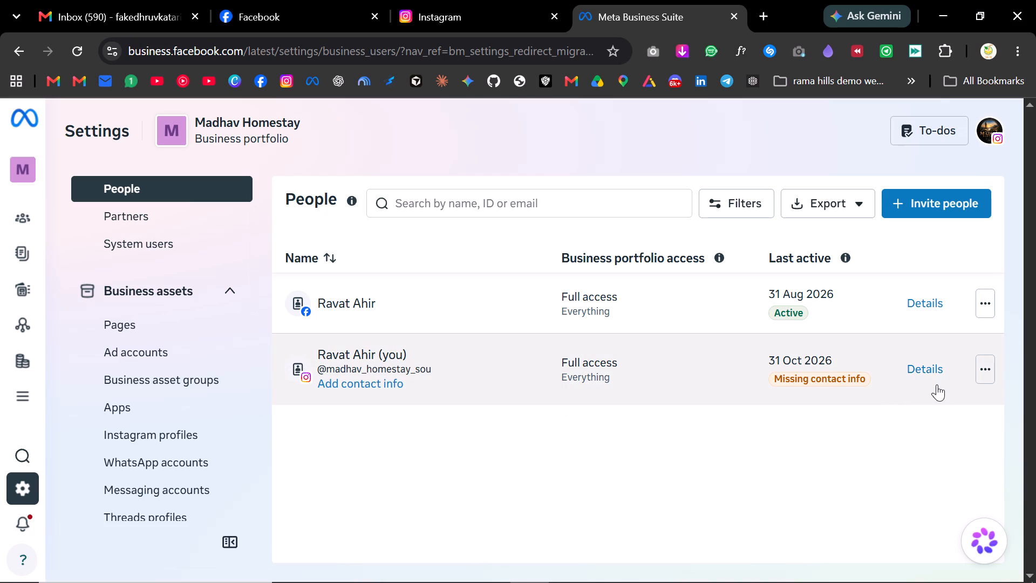
click(843, 378)
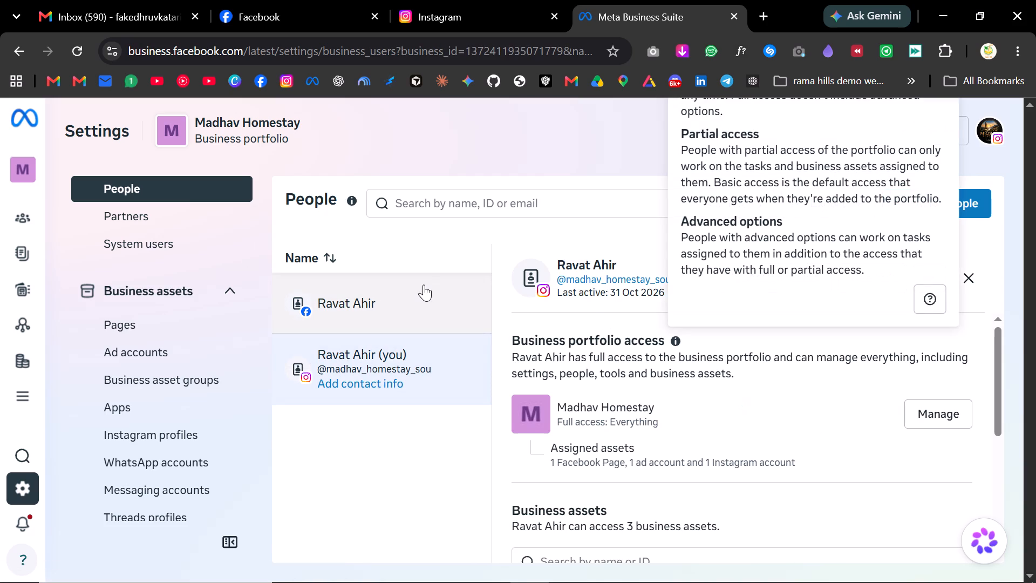
scroll(1008, 444, up, 2)
scroll(758, 443, down, 4)
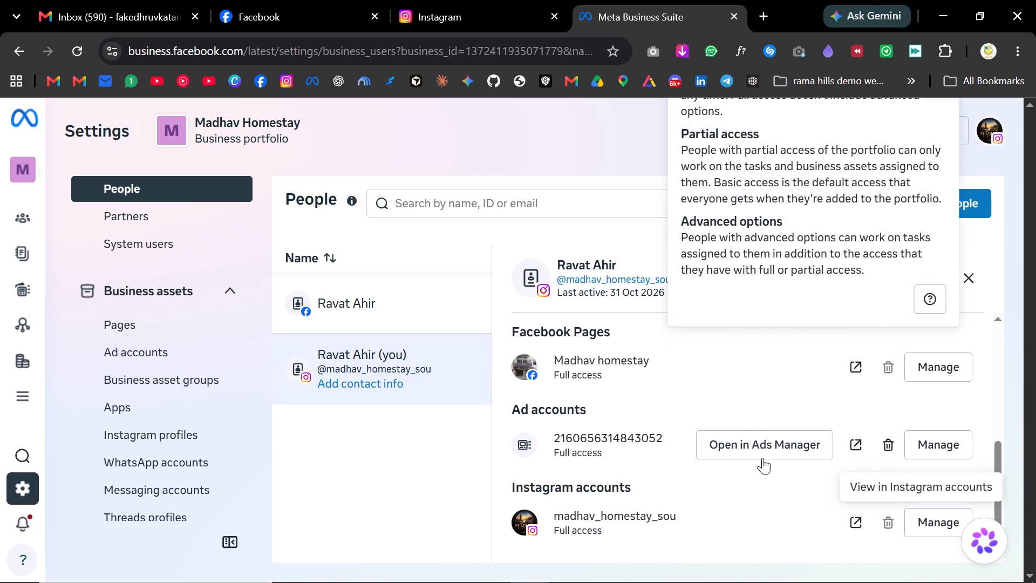
scroll(761, 456, up, 5)
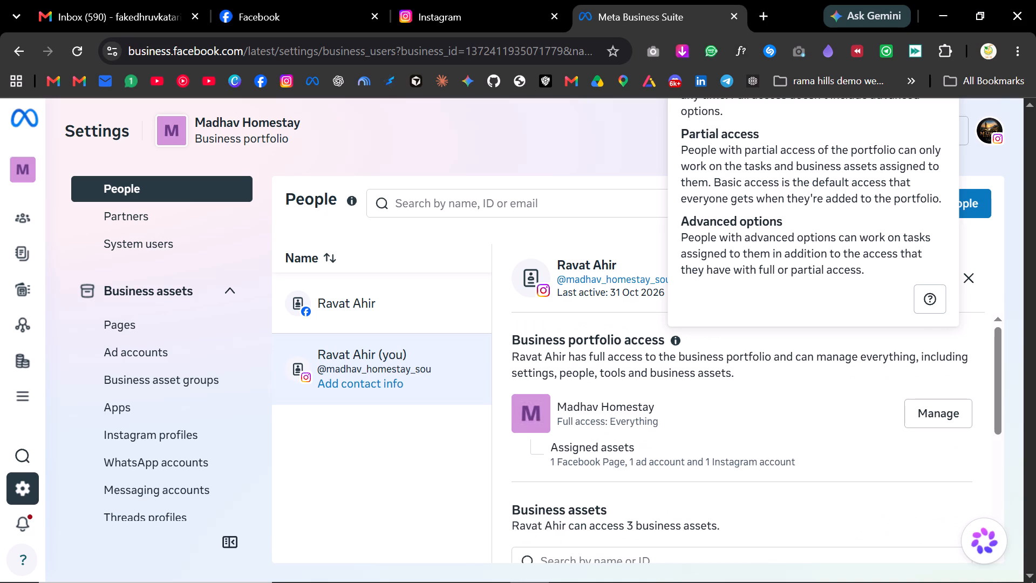
scroll(761, 456, up, 4)
click(926, 413)
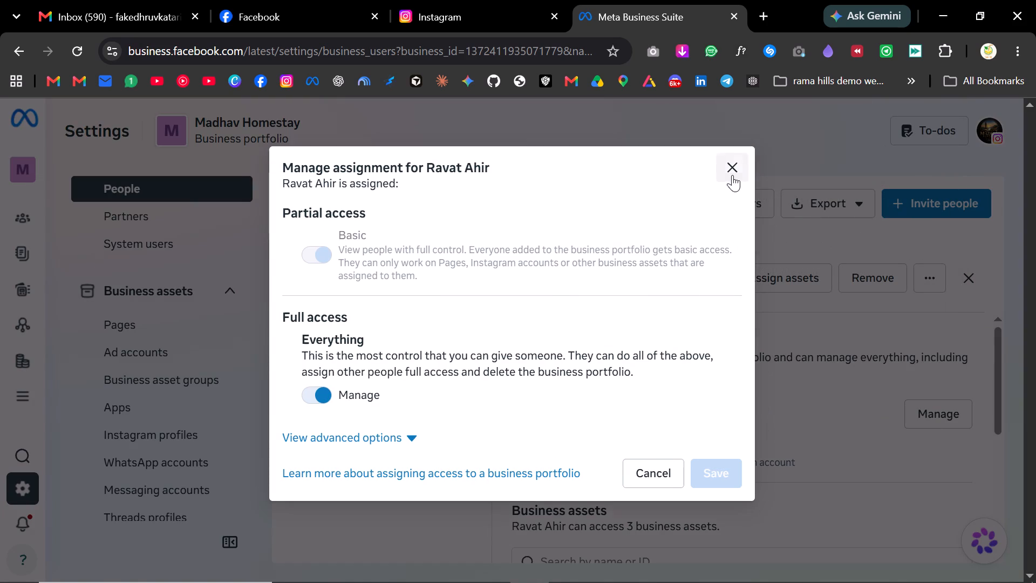
click(732, 175)
scroll(154, 299, up, 4)
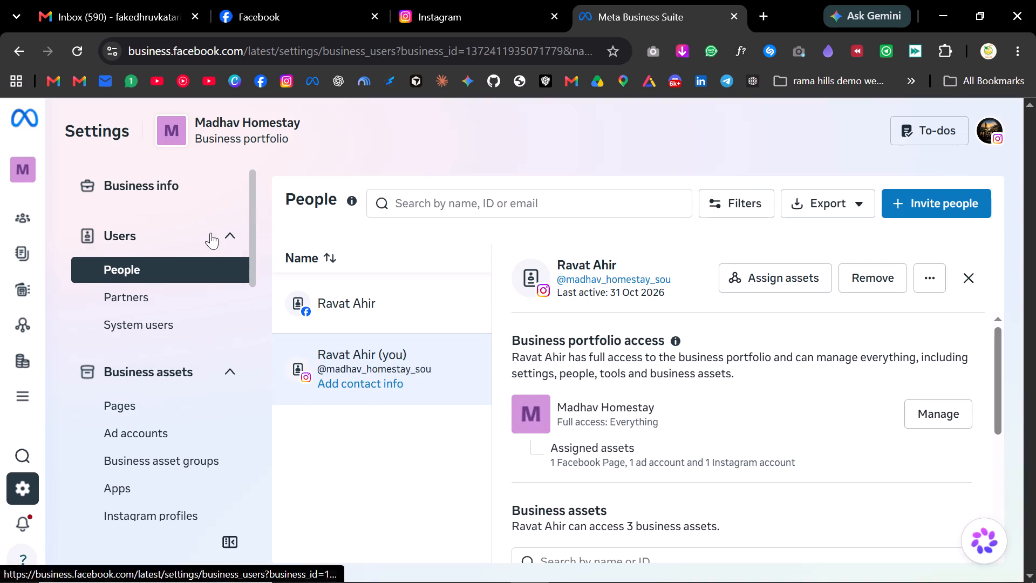
Open the portfolio's Business info and examine its business details and verification status.
click(194, 164)
double_click(189, 170)
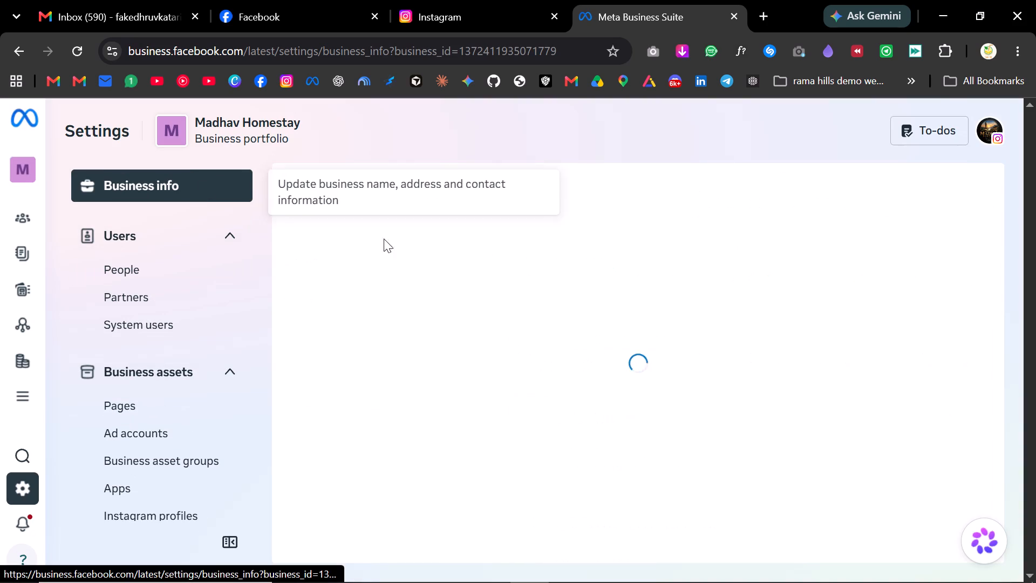
scroll(646, 306, down, 3)
scroll(659, 288, up, 1)
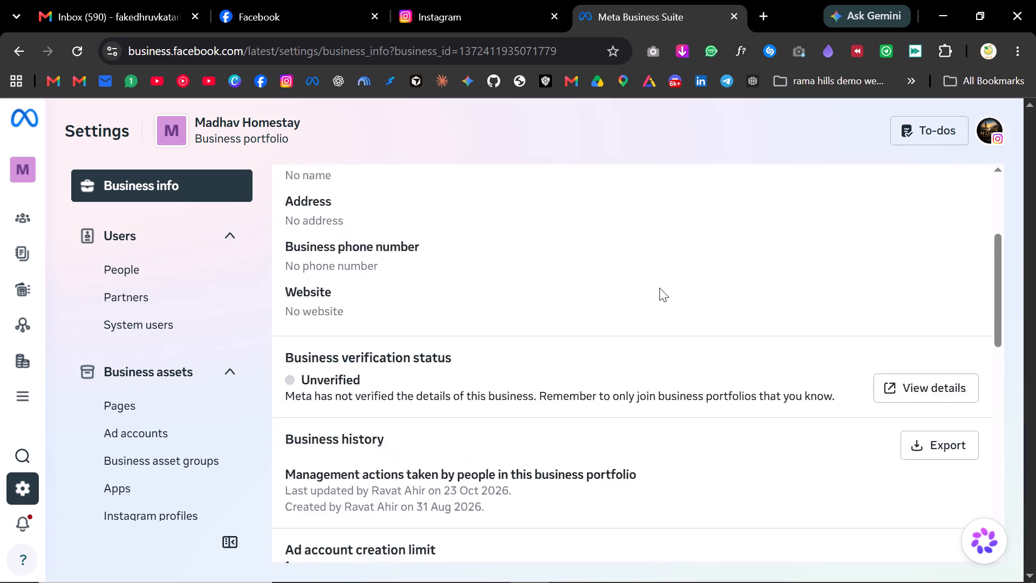
click(412, 294)
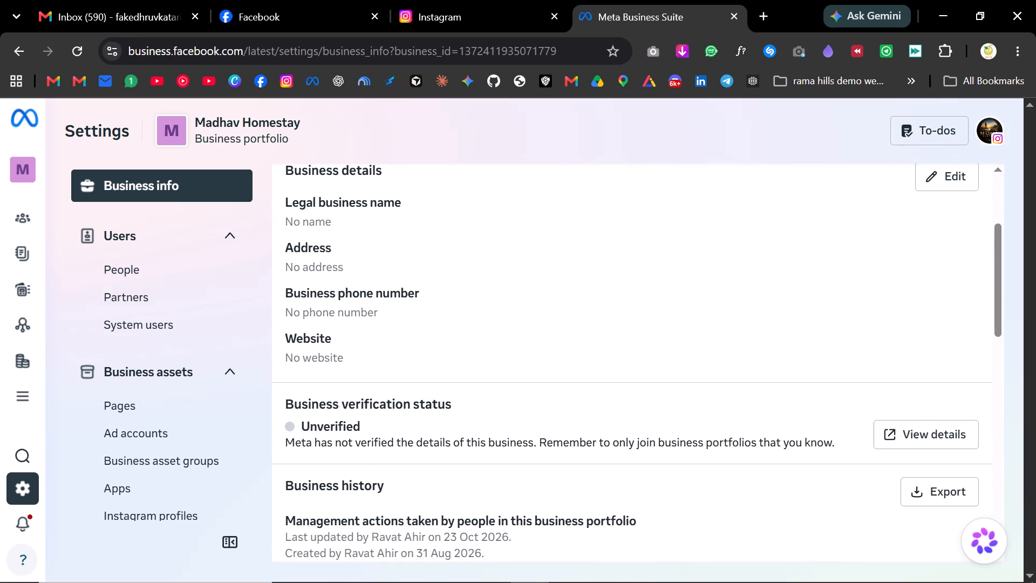
Open the Madhav Homestay portfolio's business details for editing and set country India and legal name madhav homestay.
scroll(798, 355, up, 2)
click(951, 338)
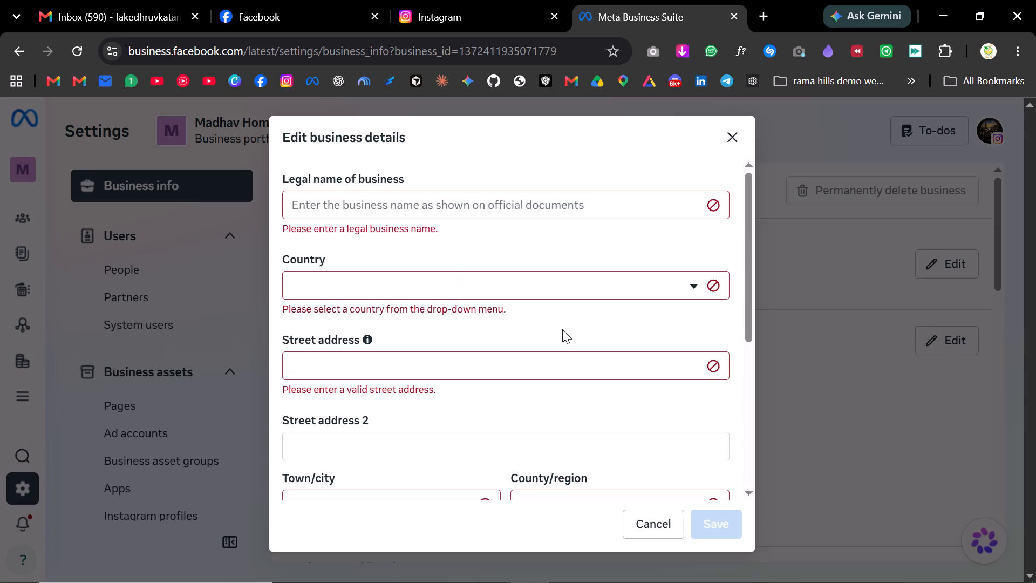
click(329, 273)
text(india)
click(392, 352)
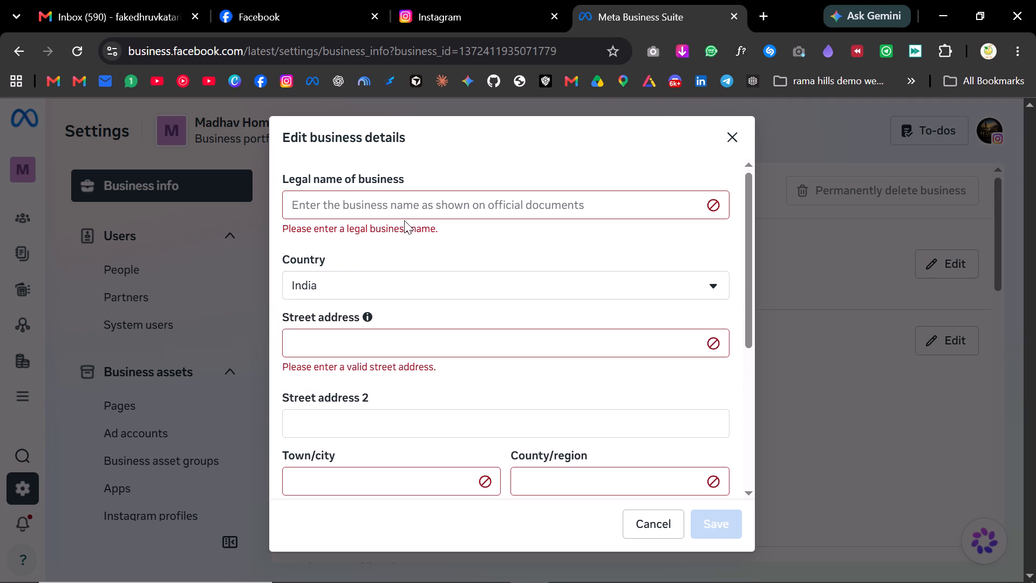
click(404, 220)
click(404, 207)
text(madhav homestay)
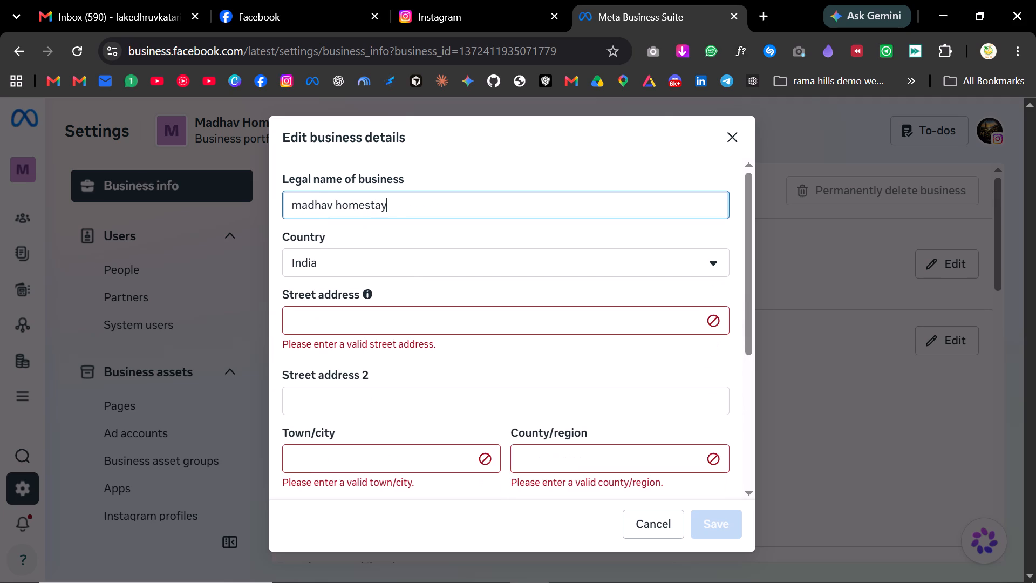
Enter the homestay's street address, with garudeshwar as the town/city and india as the county/region.
click(411, 320)
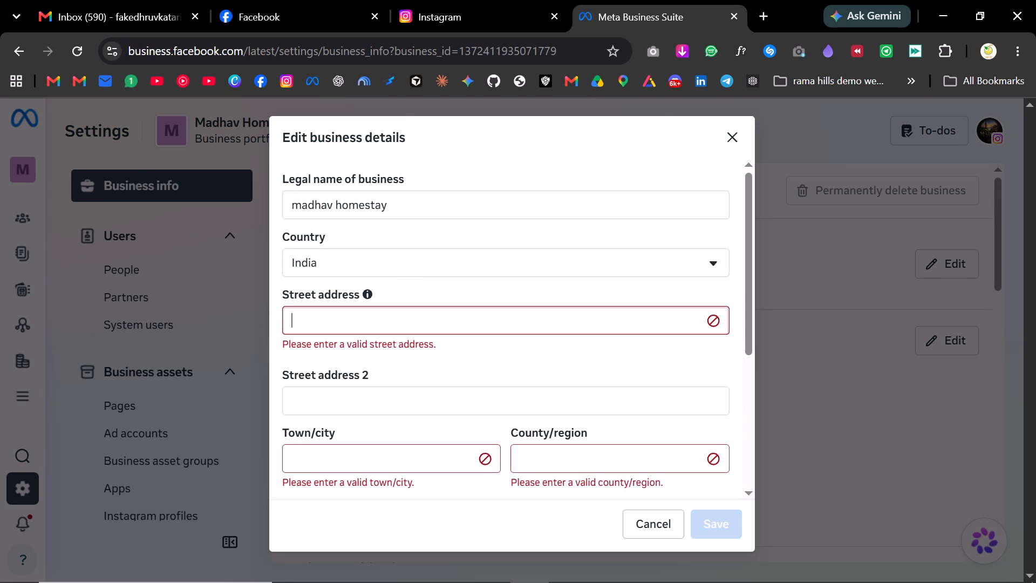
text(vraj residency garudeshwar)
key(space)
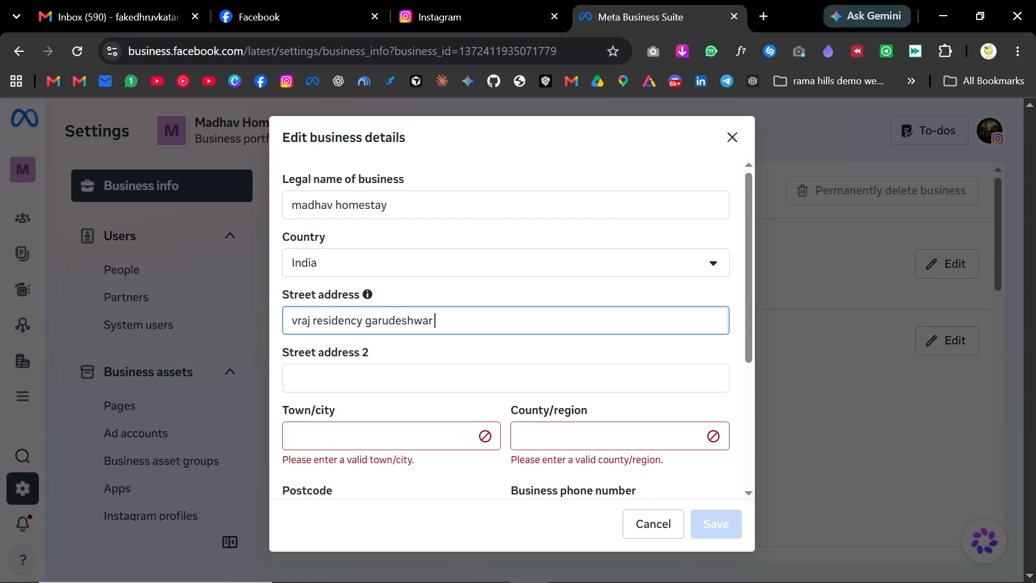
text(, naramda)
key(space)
scroll(418, 393, down, 3)
click(393, 211)
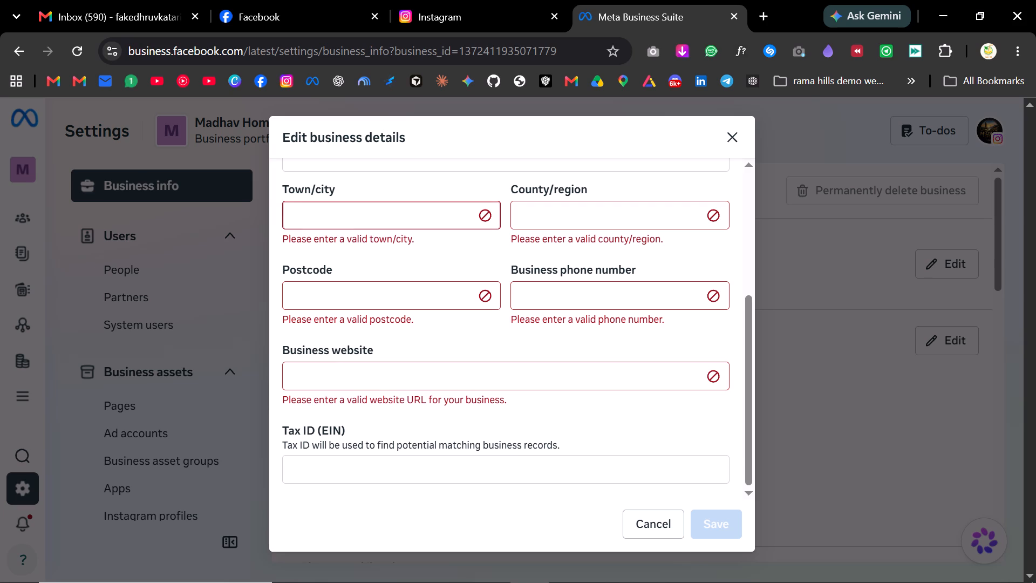
text(garudesh)
text(war)
key(Return)
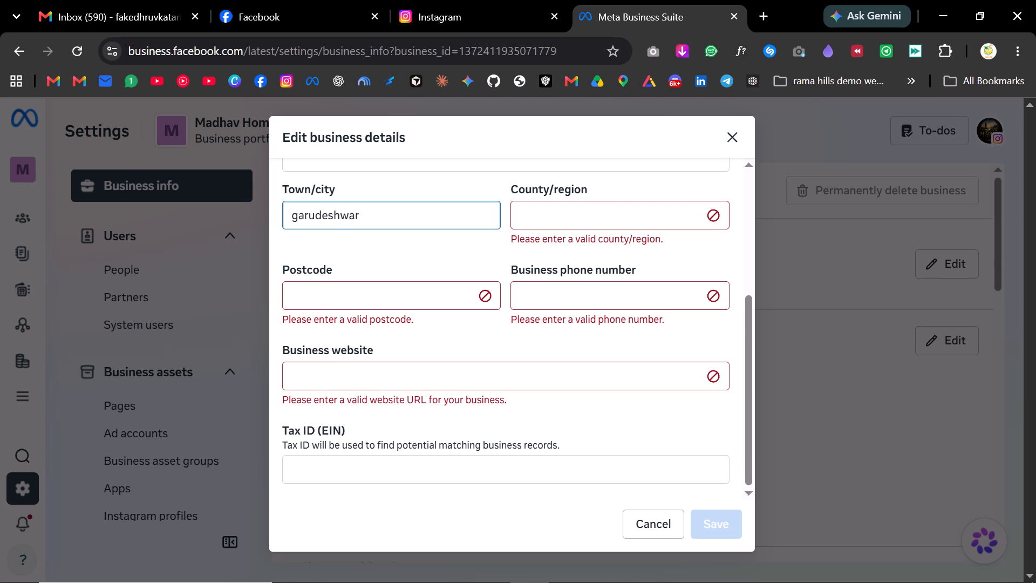
click(578, 208)
text(india)
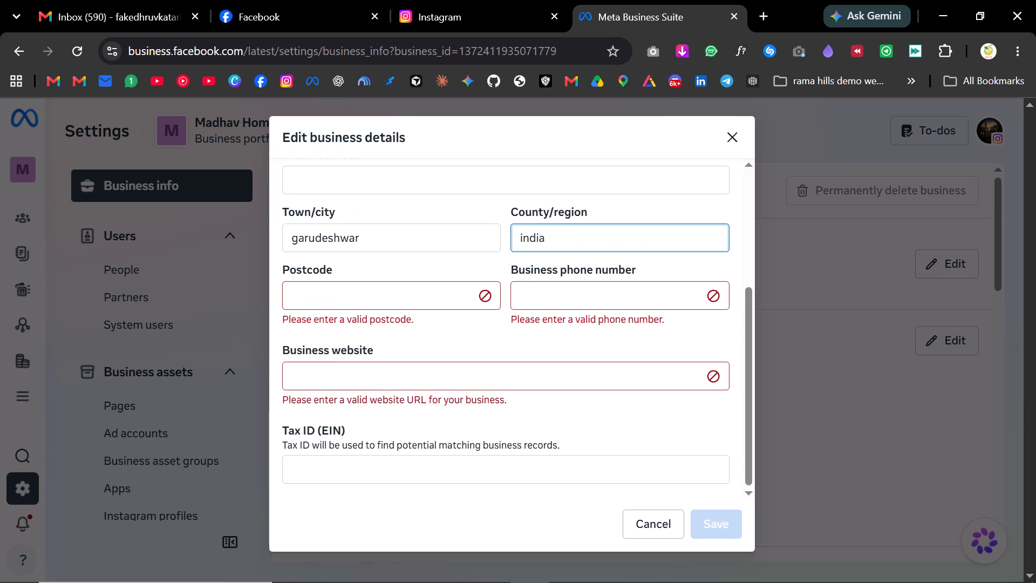
Search Google in a new tab for the garudeshwar pincode and copy the code from the results.
click(436, 286)
click(759, 11)
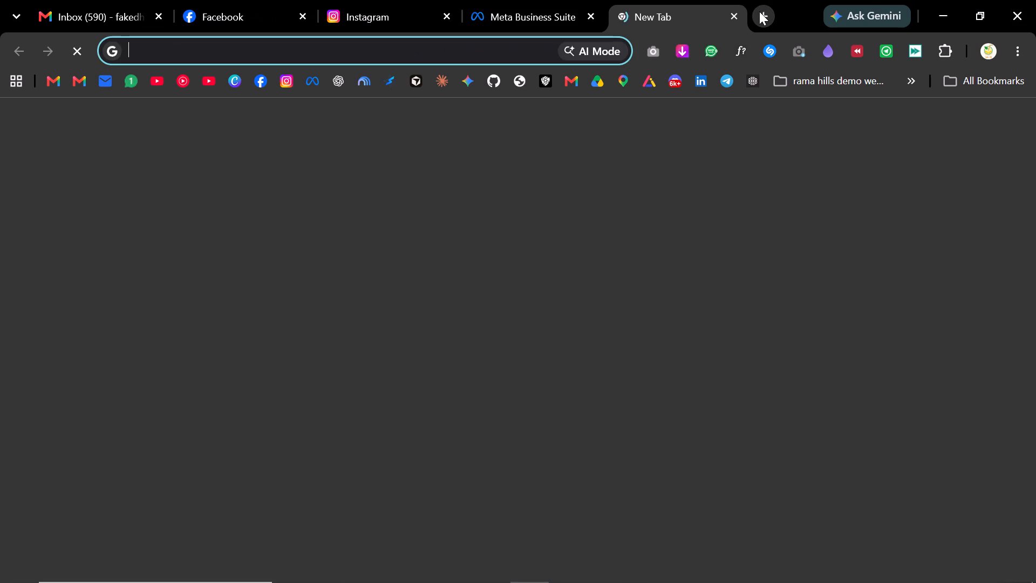
text(postcode)
key(space)
key(Return)
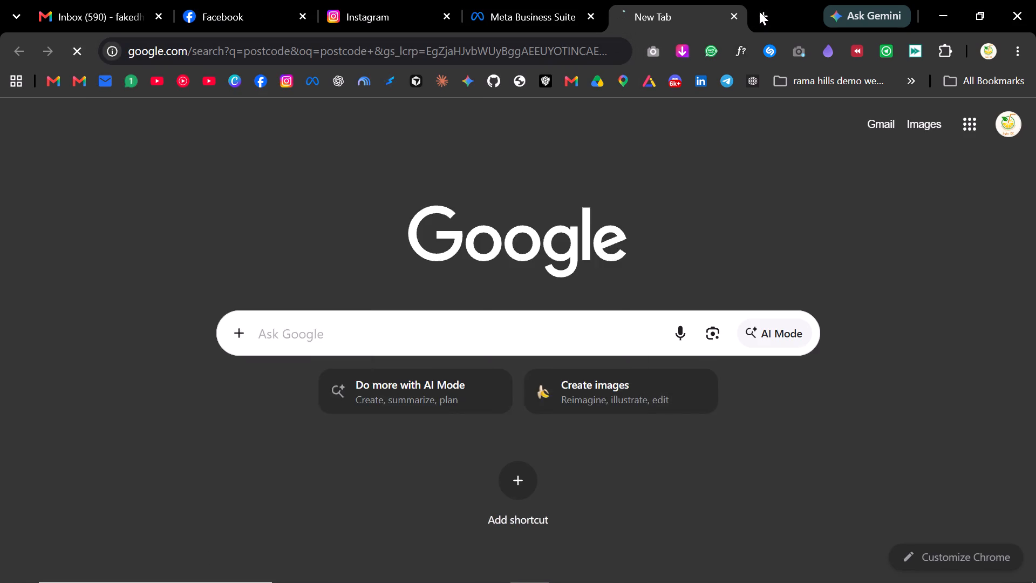
click(422, 128)
key(ctrl+a)
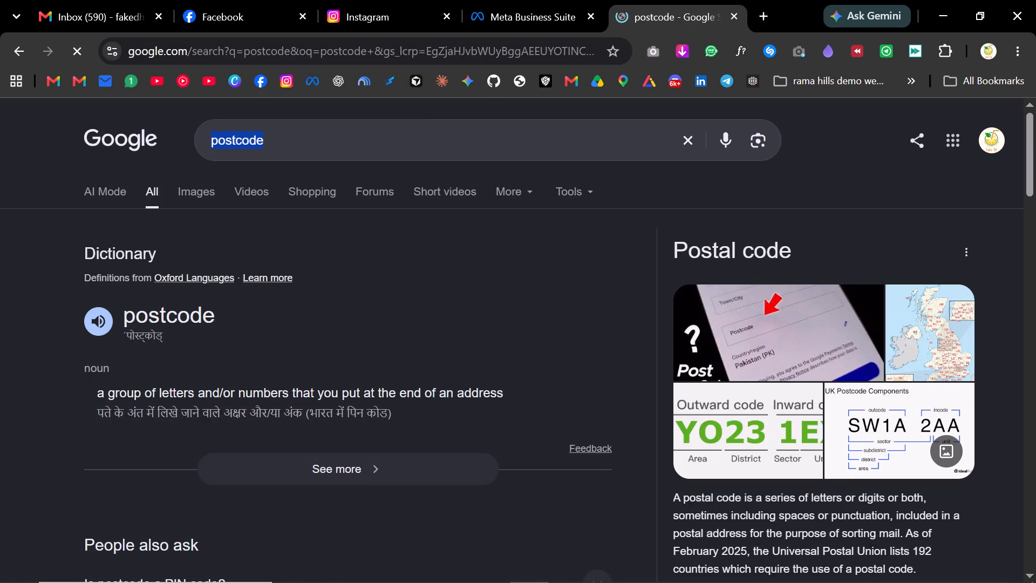
text(garudeshwar pincoe)
key(BackSpace)
text(de)
key(Return)
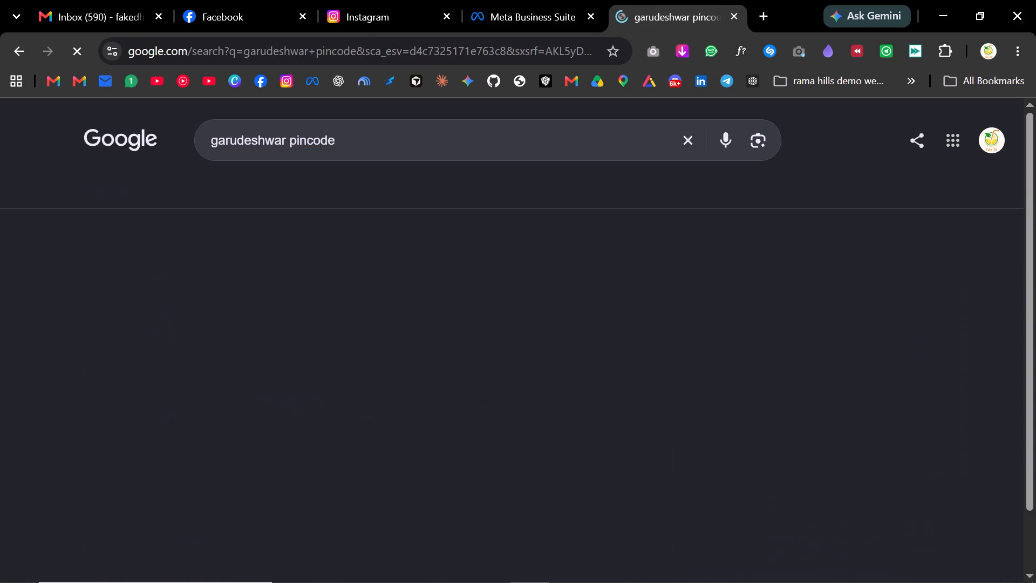
double_click(459, 271)
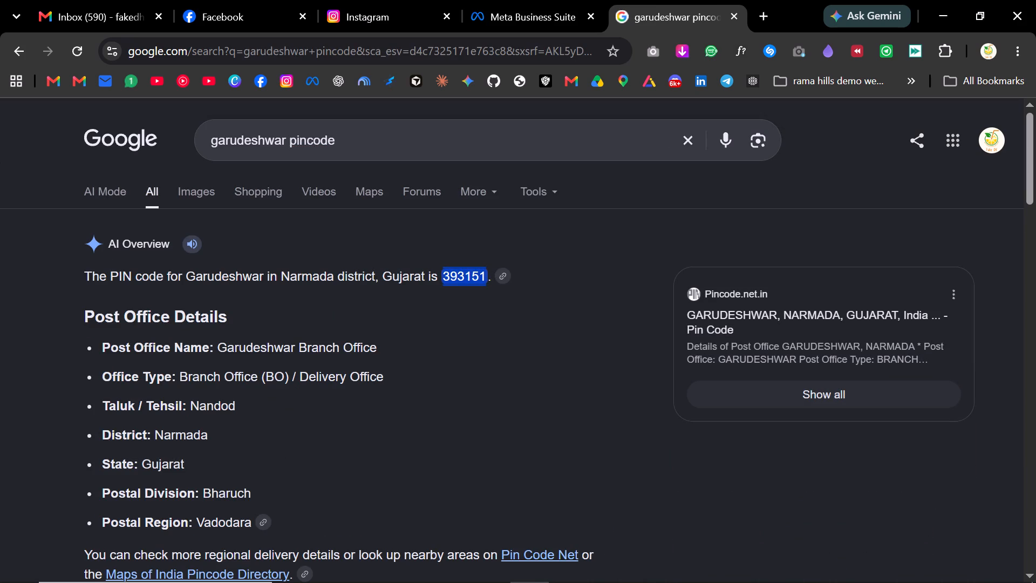
key(ctrl+c)
key(ctrl+c)
Return to the Meta business details form and enter the copied pincode as the postcode.
click(551, 0)
click(595, 285)
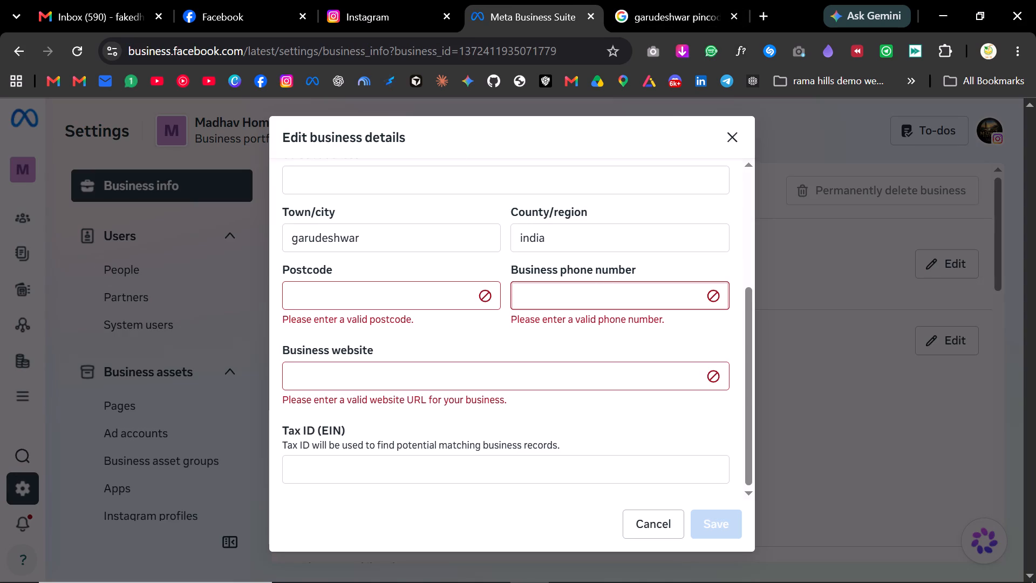
click(378, 307)
ctrl+click(374, 300)
key(ctrl+v)
click(541, 331)
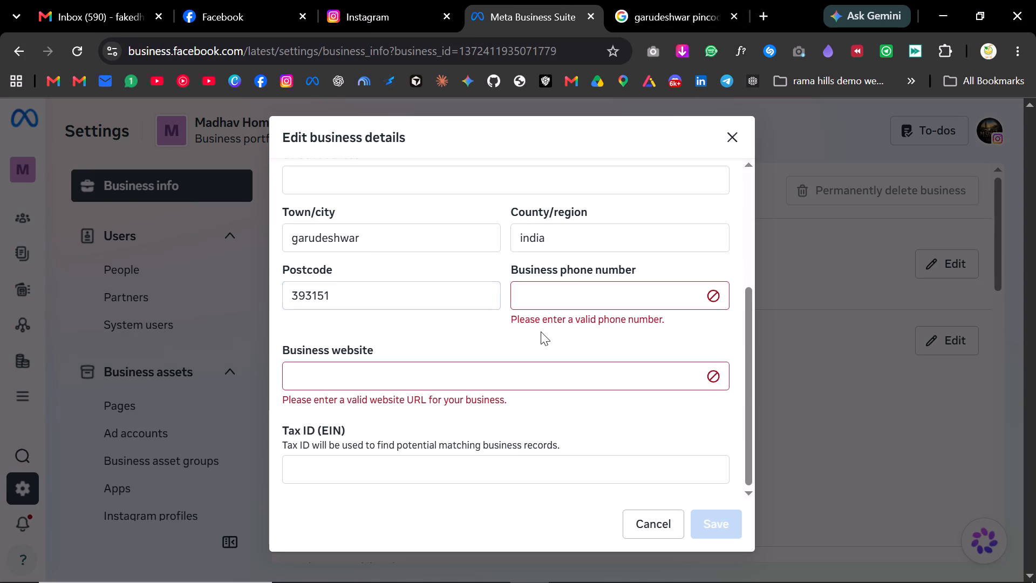
click(437, 369)
text(madhab)
key(BackSpace)
key(v)
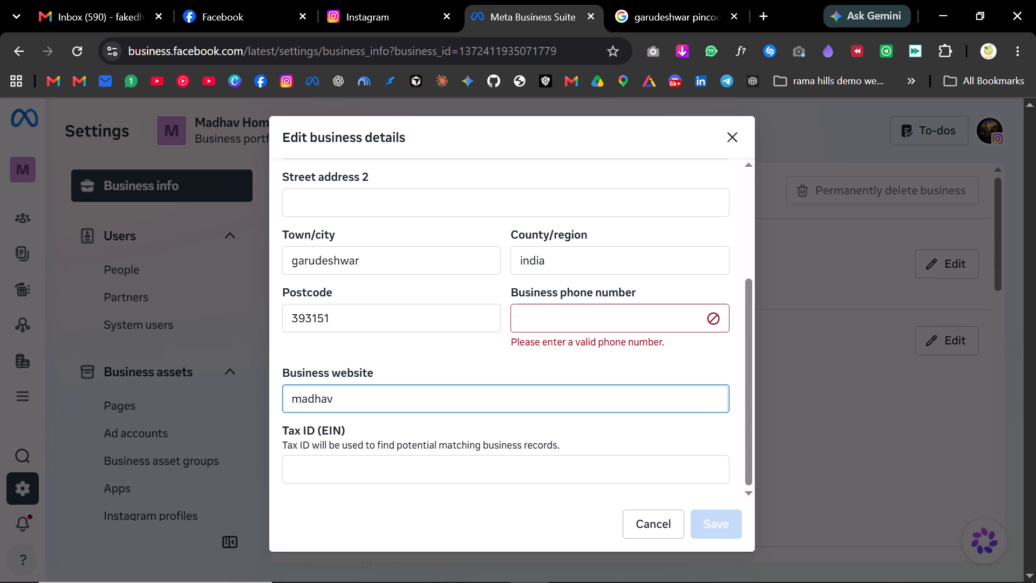
text(homestay.in)
key(ctrl+Left)
key(ctrl+Left)
key(ctrl+Left)
key(ctrl+Left)
text(www.)
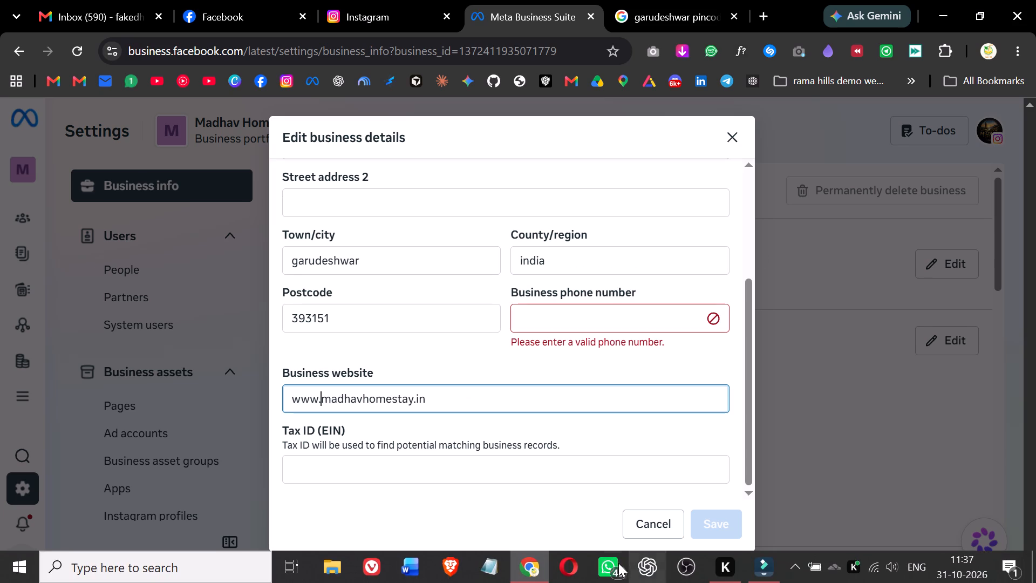
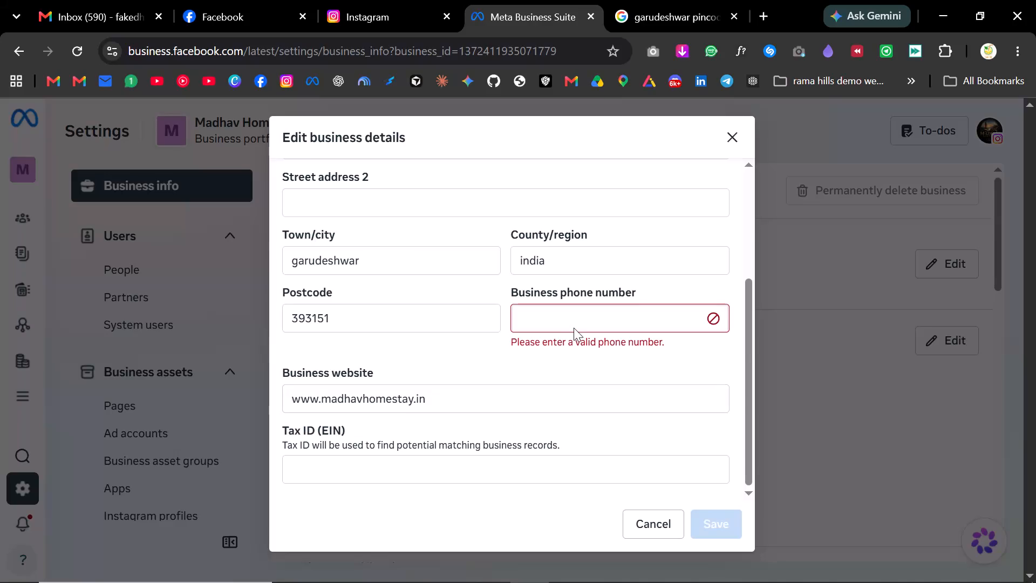
Activate the empty business phone number field in the business details form for entry.
click(574, 327)
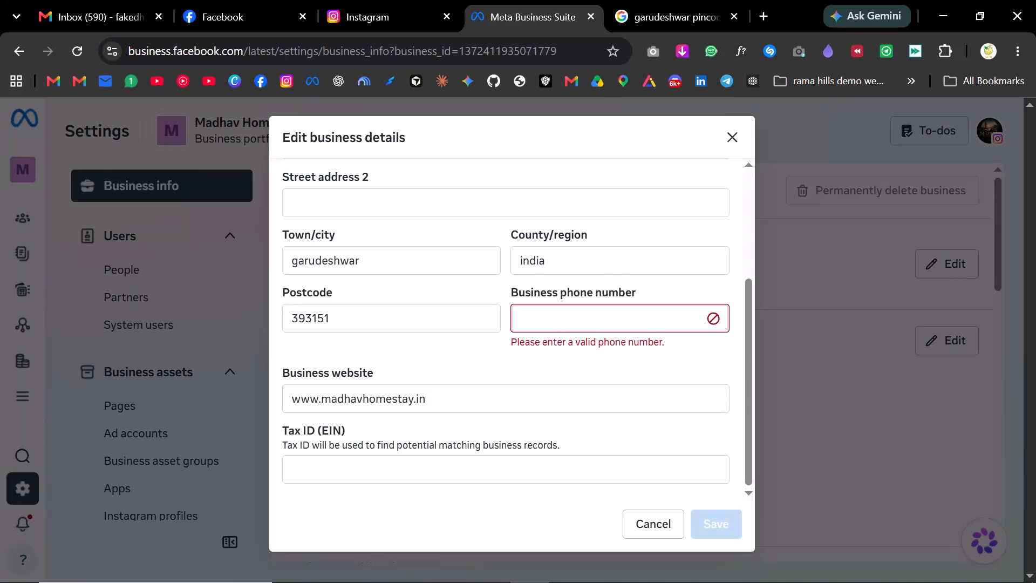
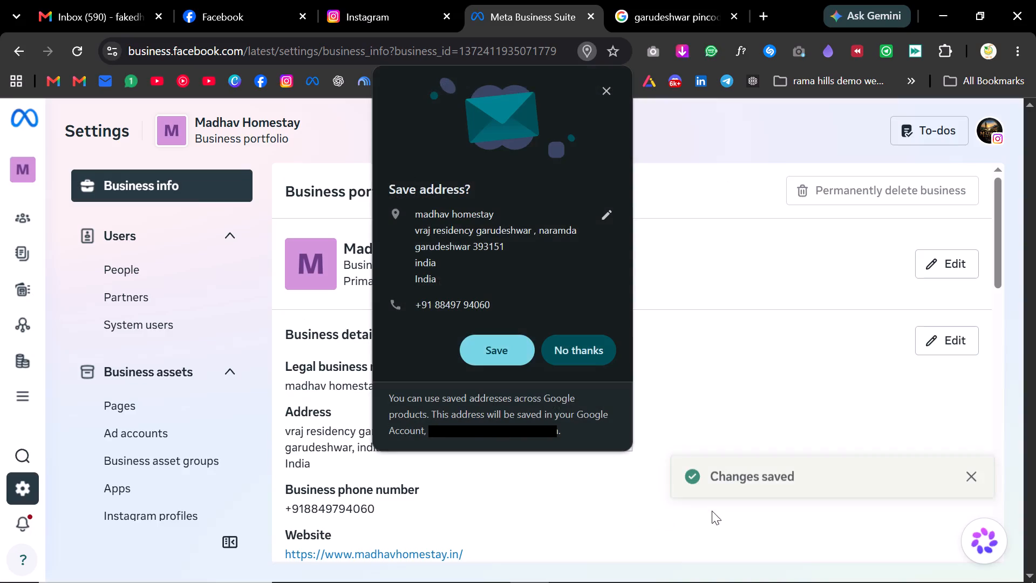
Decline the browser's offer to save the homestay's address.
click(573, 348)
Go to the portfolio's WhatsApp accounts, dismiss the introductory tip and start adding an account by linking a WhatsApp Business account.
scroll(182, 444, down, 2)
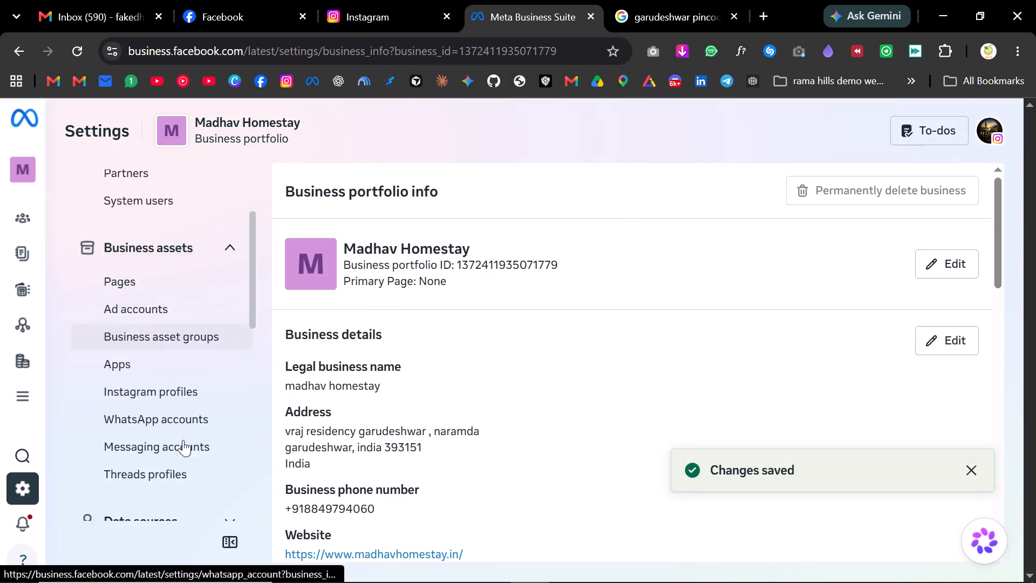
click(189, 376)
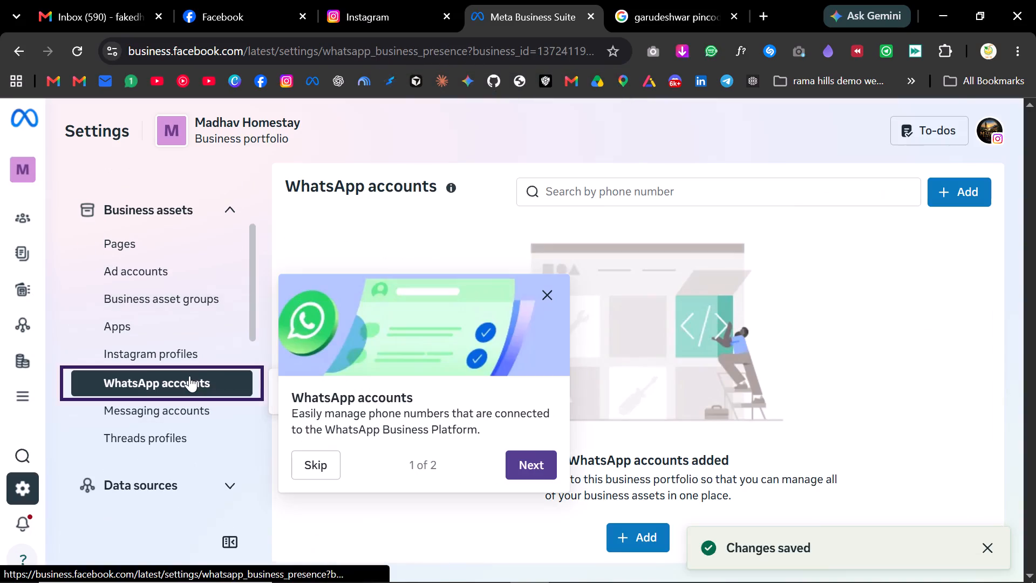
click(551, 286)
click(642, 537)
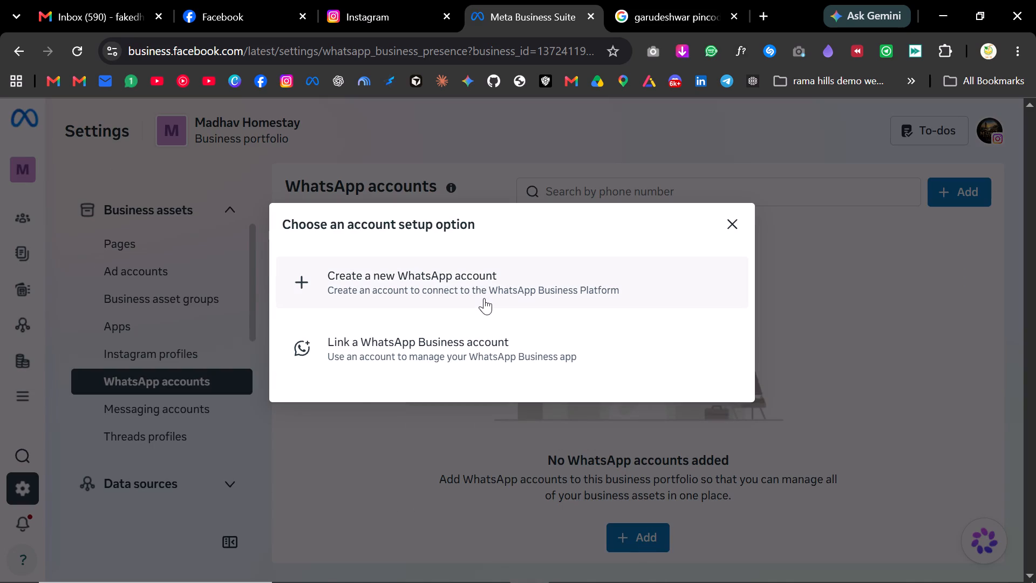
click(509, 359)
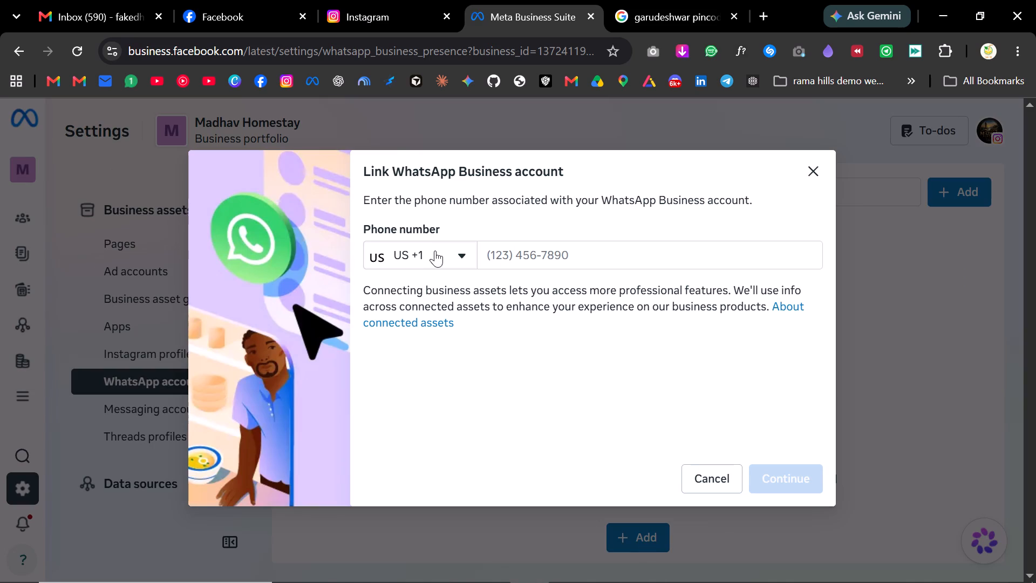
Set the WhatsApp phone number's country code to India (+91) and activate the empty number field for entry.
click(435, 250)
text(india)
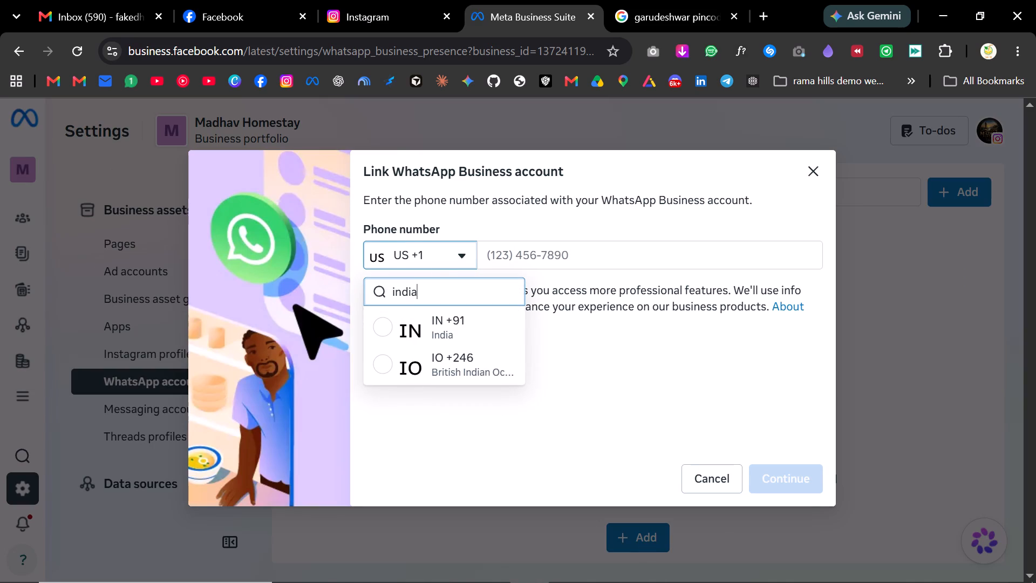
click(482, 329)
click(535, 256)
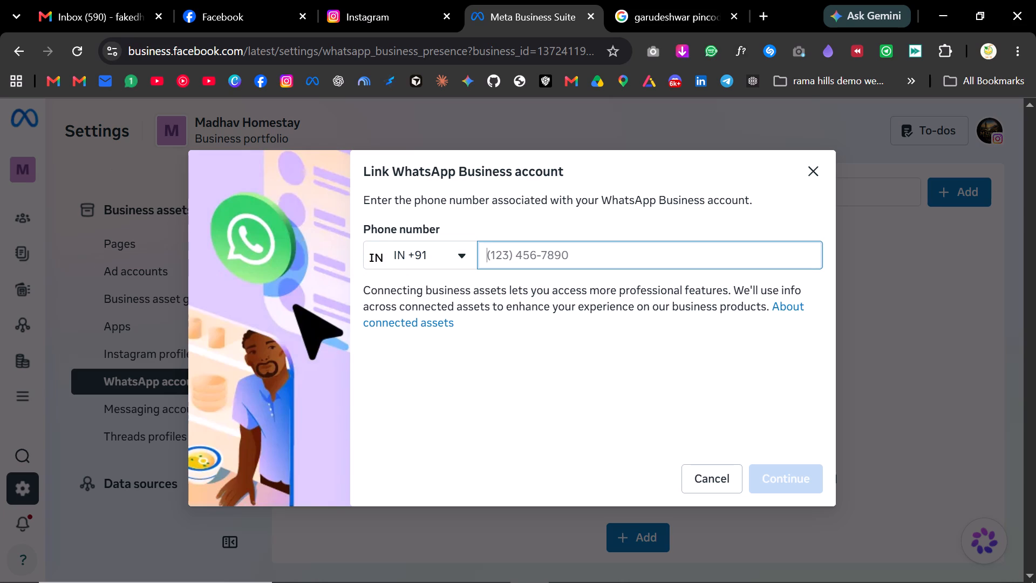
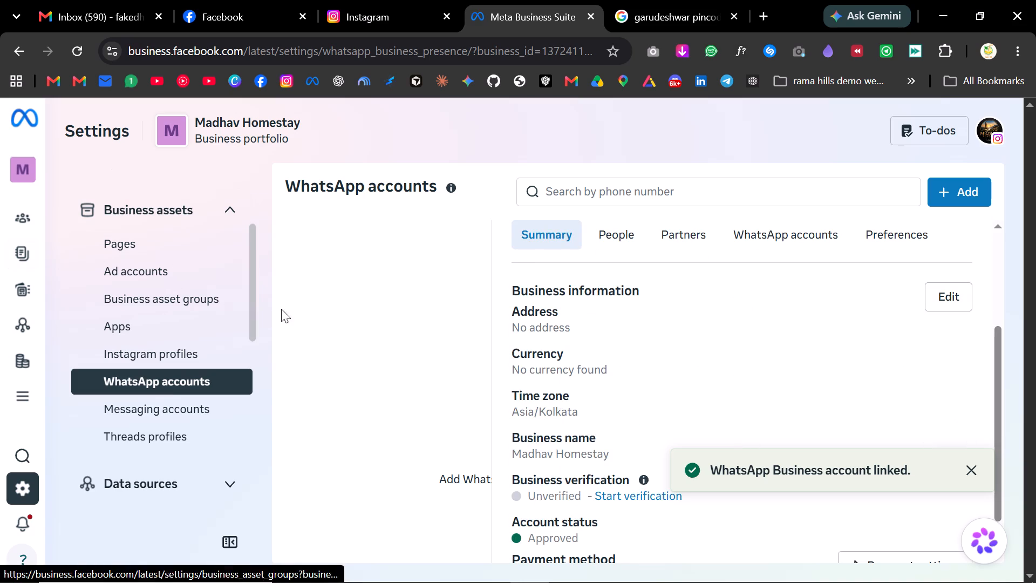
Review the Madhav Homestay portfolio's Facebook Page and ad account entries in the business settings.
click(174, 238)
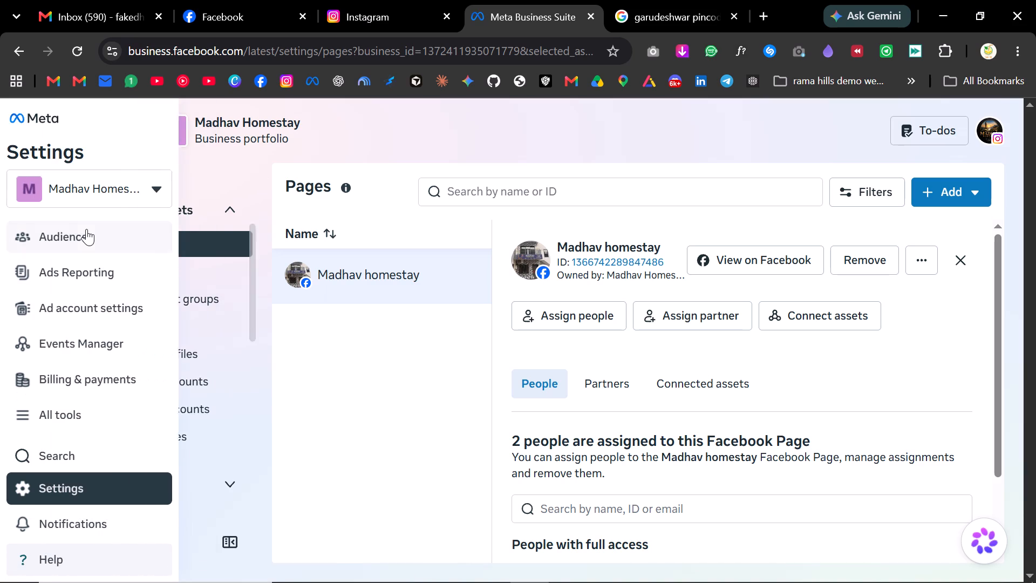
click(176, 270)
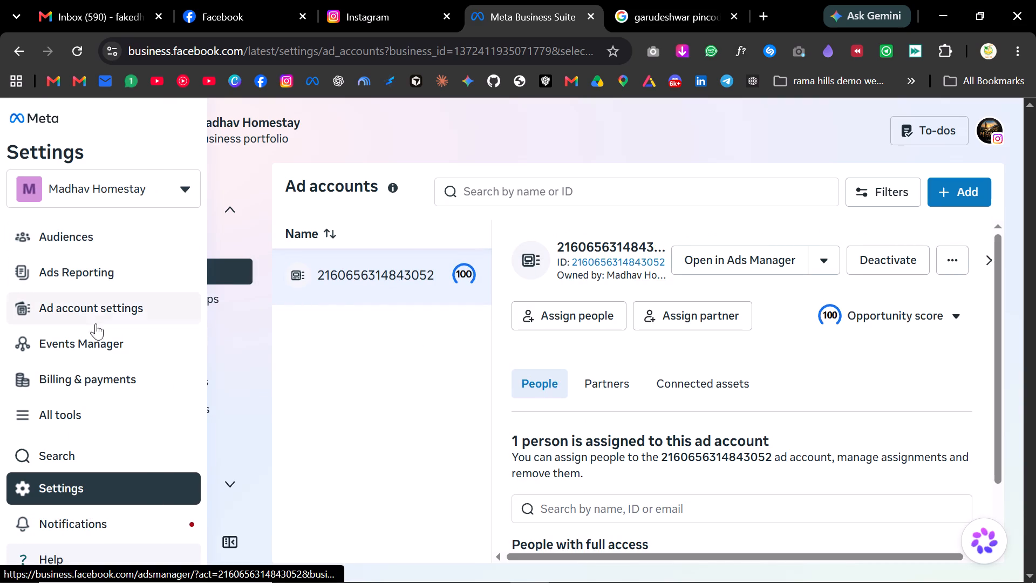
scroll(94, 331, down, 1)
scroll(94, 331, up, 1)
Open Ads Manager for the homestay's ad account through Ads Reporting and go on to its Campaigns overview.
click(82, 269)
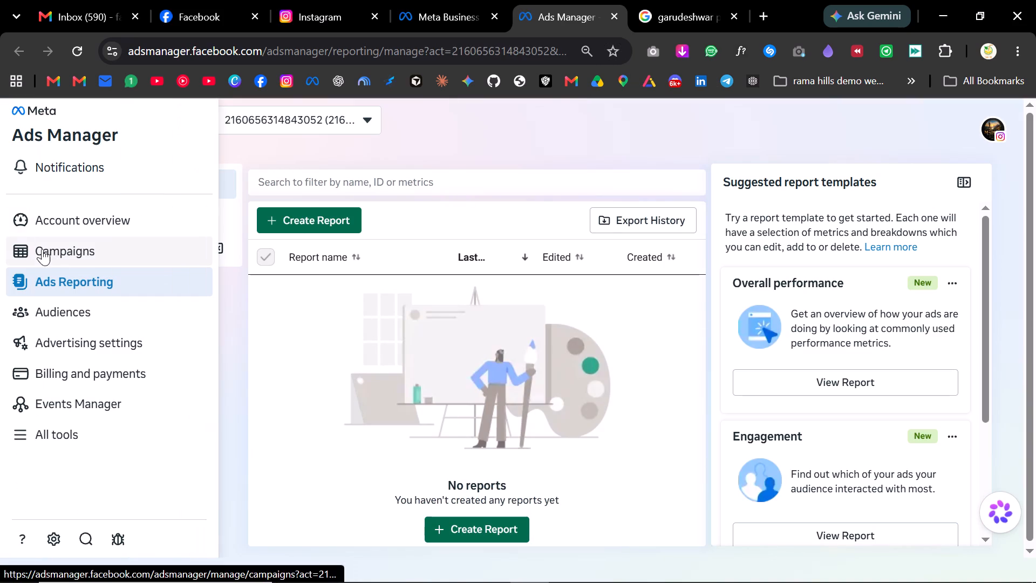
click(87, 206)
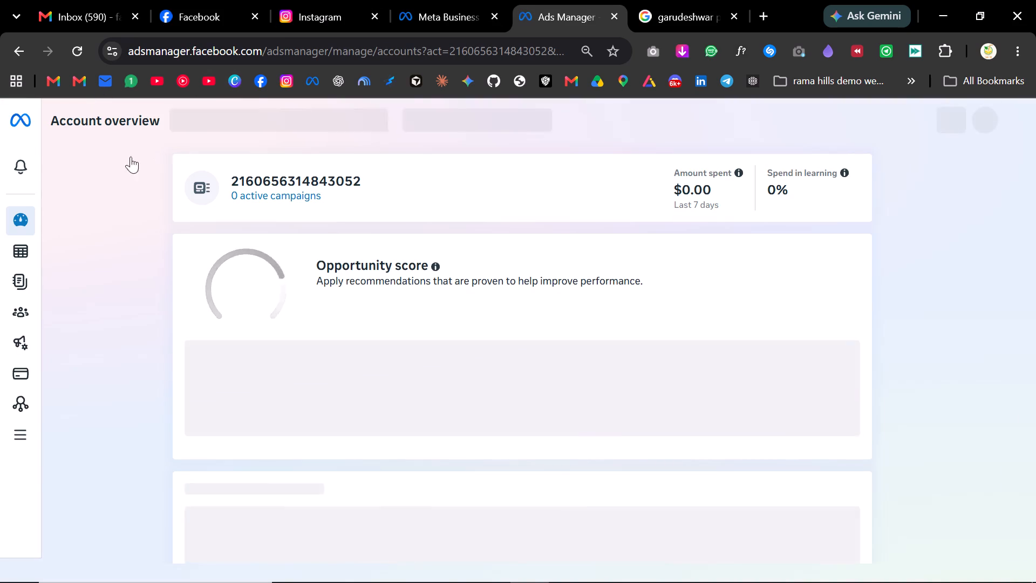
click(16, 119)
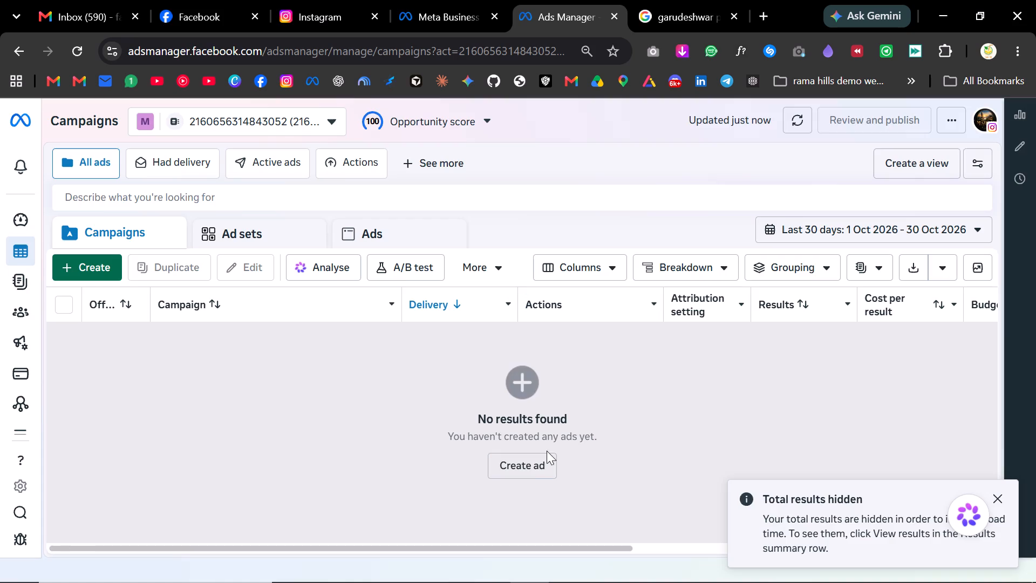
Create a new ad campaign using manual campaign setup with the Engagement objective.
click(531, 465)
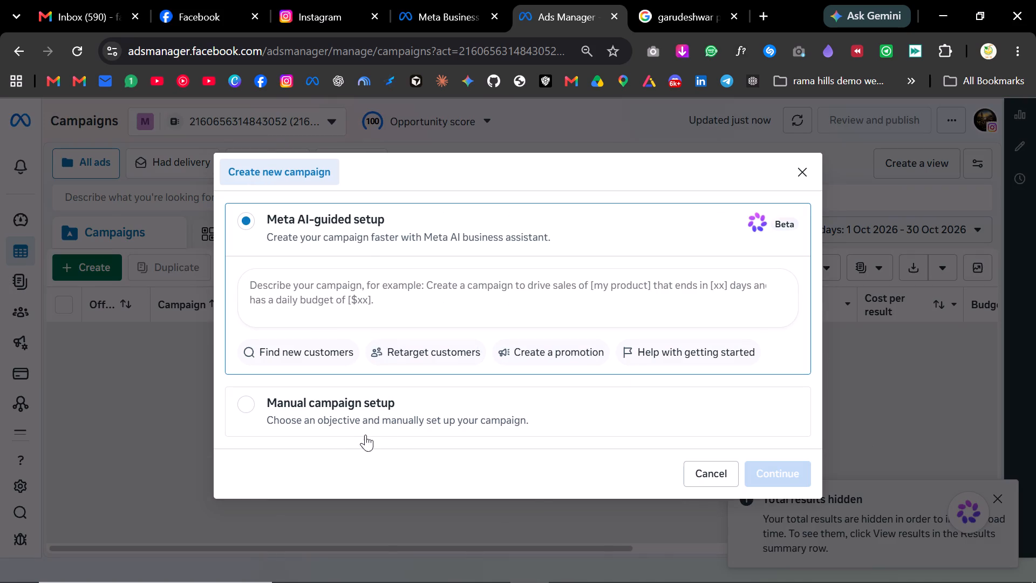
click(345, 399)
scroll(672, 427, down, 3)
scroll(312, 351, up, 1)
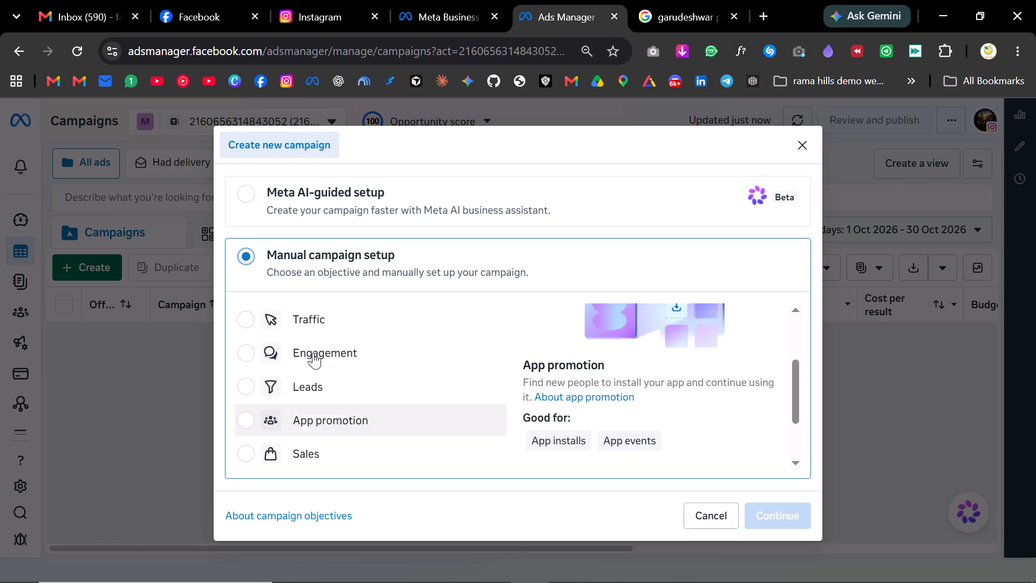
click(328, 356)
click(782, 508)
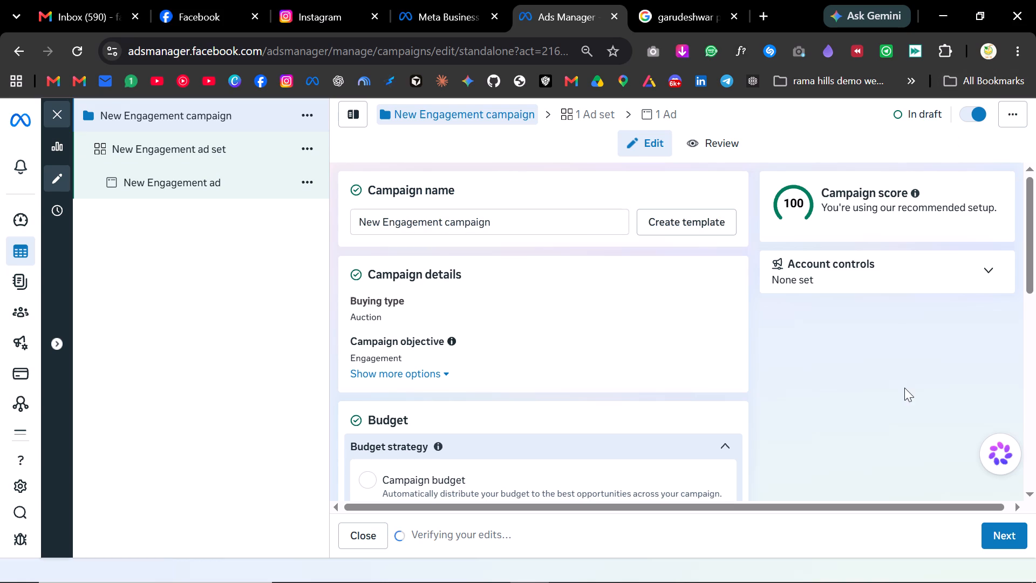
Examine the new Engagement campaign's settings, from budget through A/B test and Special Ad Categories.
scroll(513, 342, down, 6)
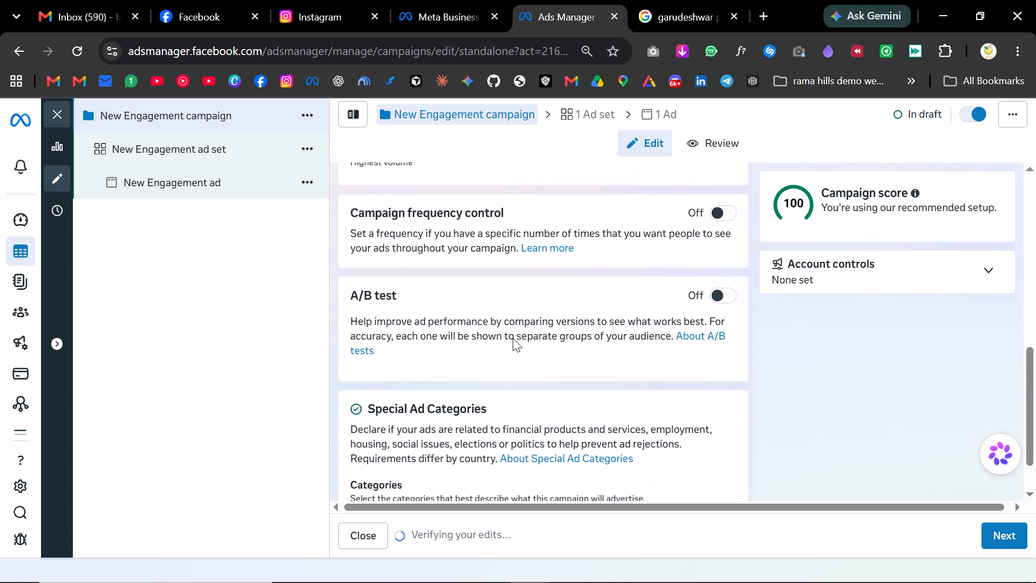
Open the New Engagement ad set and examine its settings, from conversion and budget through schedule, audience and policy requirements.
scroll(512, 336, down, 4)
click(221, 145)
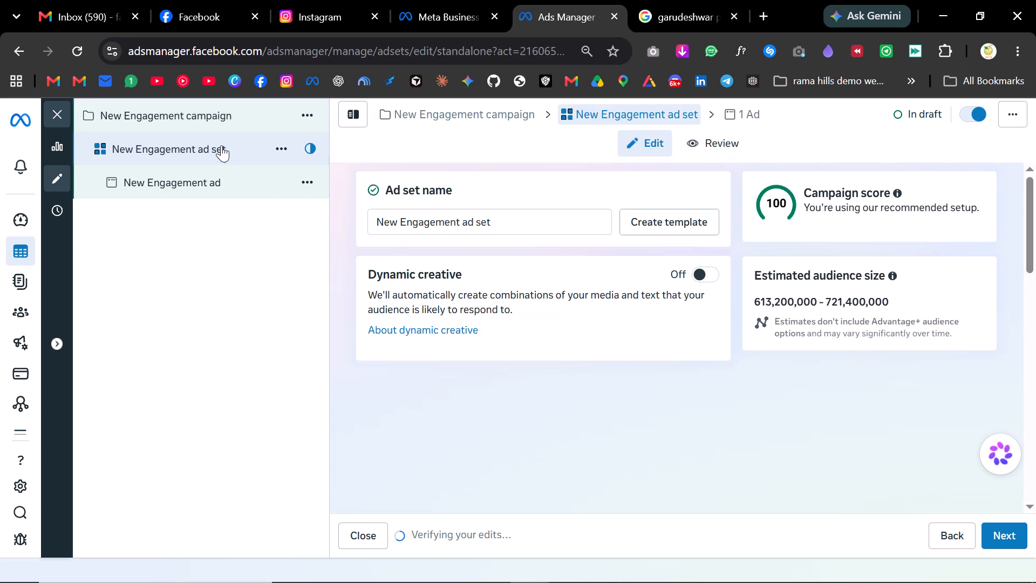
scroll(544, 351, down, 6)
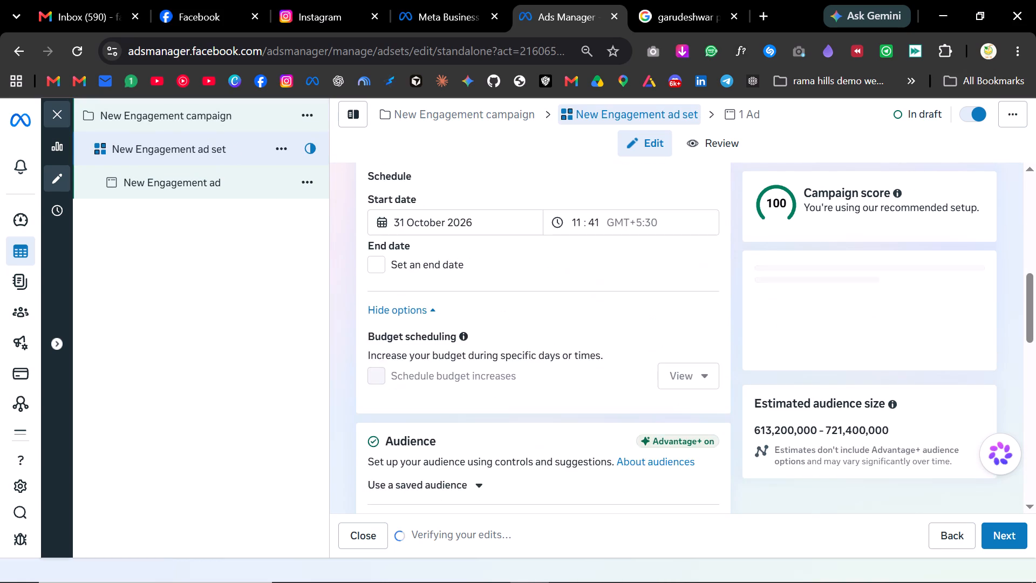
scroll(547, 354, up, 3)
scroll(602, 327, down, 3)
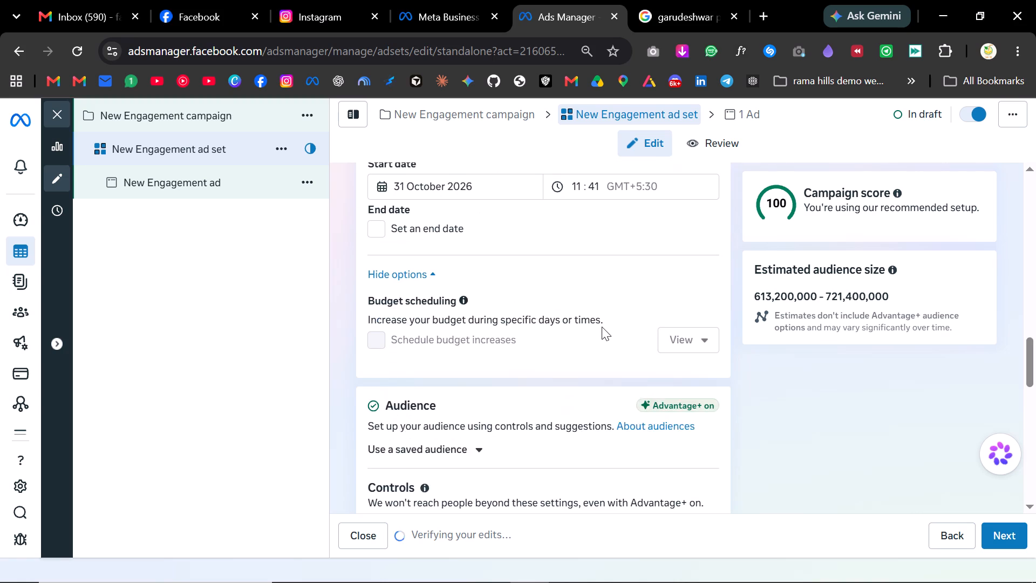
scroll(602, 327, down, 6)
scroll(602, 327, up, 2)
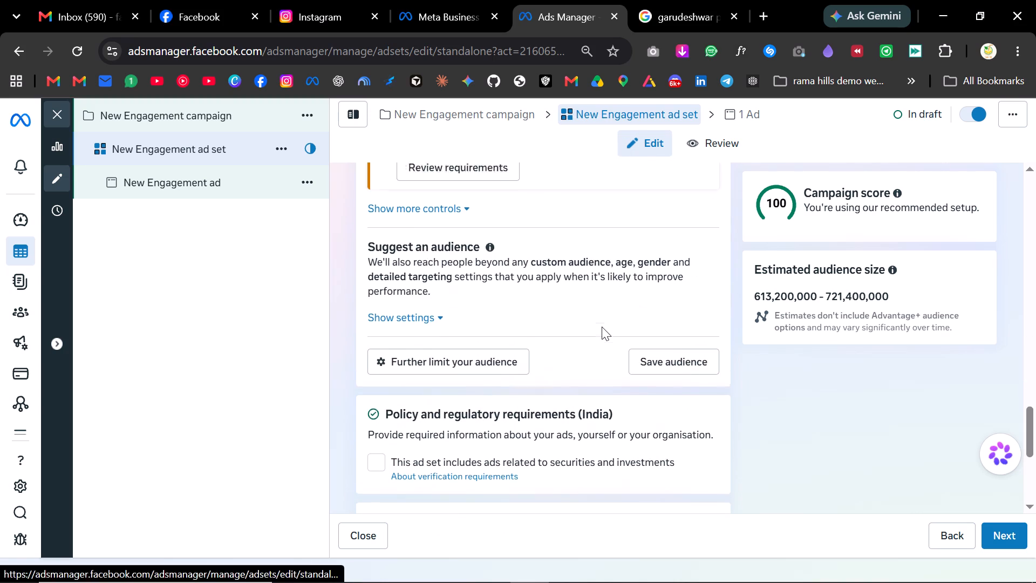
scroll(602, 327, down, 9)
scroll(602, 327, up, 10)
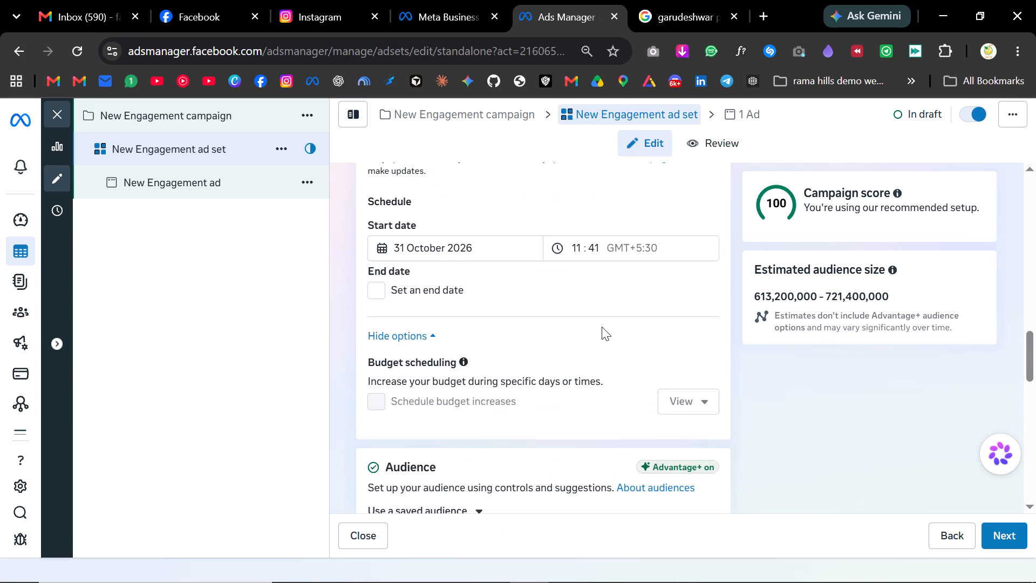
scroll(602, 327, up, 15)
scroll(602, 327, down, 4)
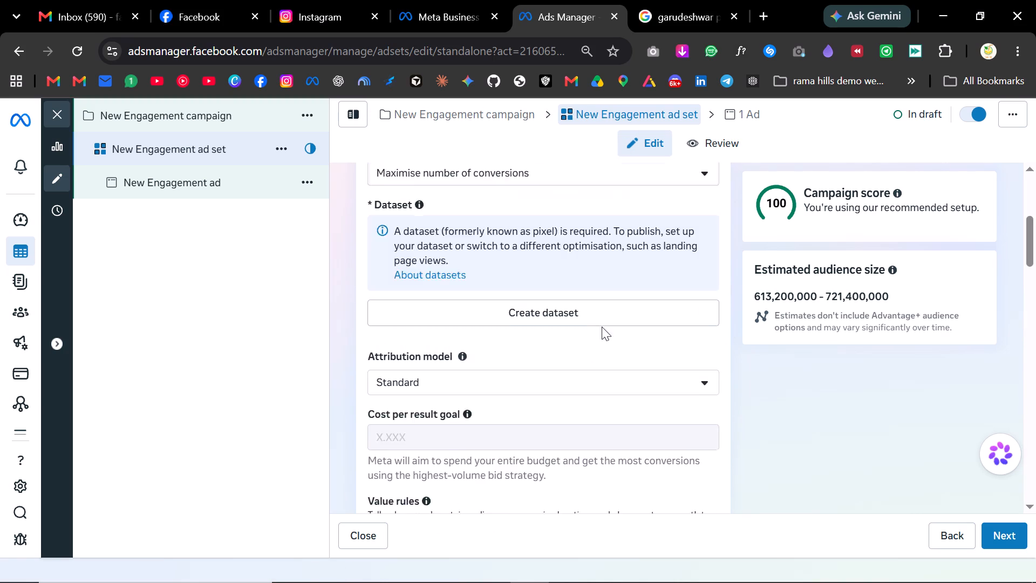
scroll(602, 327, down, 6)
scroll(602, 327, up, 2)
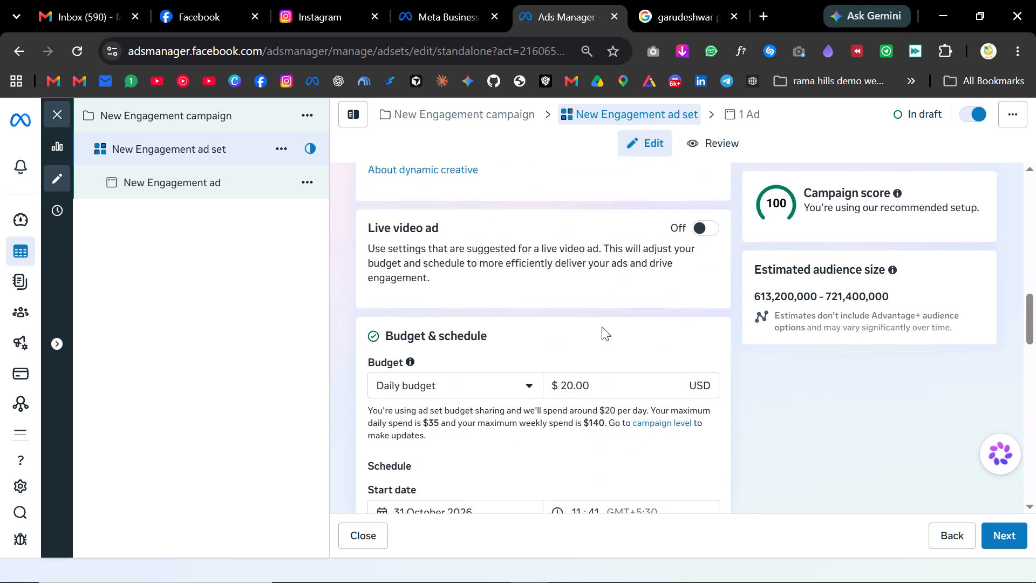
scroll(602, 327, up, 2)
scroll(424, 370, up, 5)
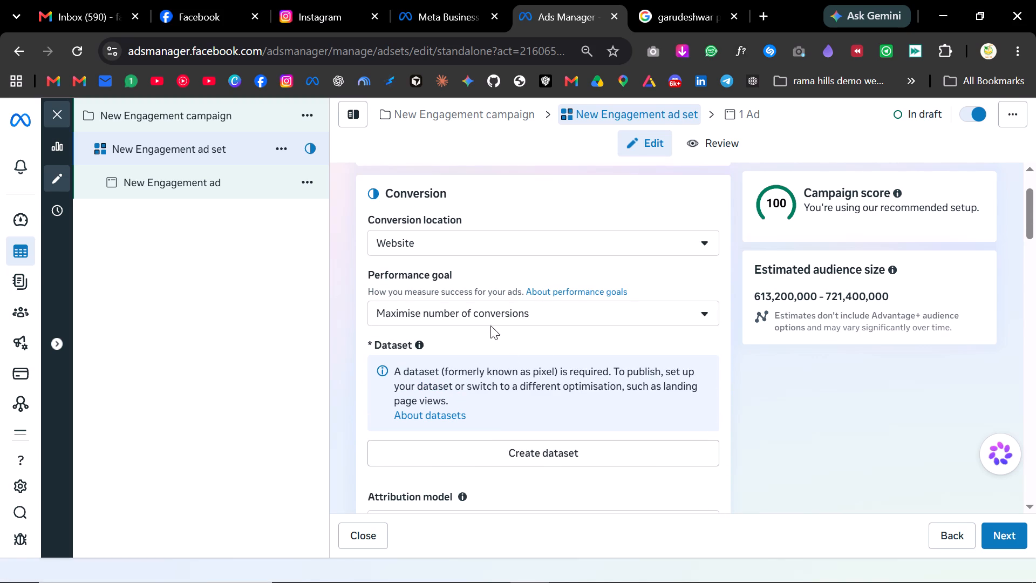
Set the ad set's conversion location to Message destinations.
click(486, 249)
scroll(487, 364, up, 1)
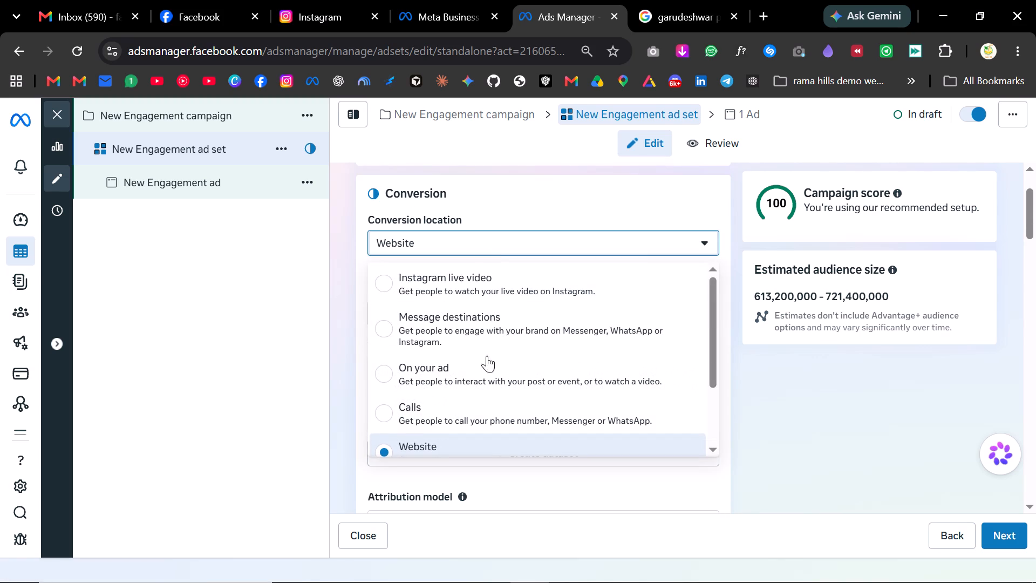
click(488, 329)
Connect a WhatsApp profile to the ad set's message destinations, using country code +91 (India) and the business phone number.
scroll(542, 335, down, 3)
scroll(542, 335, up, 3)
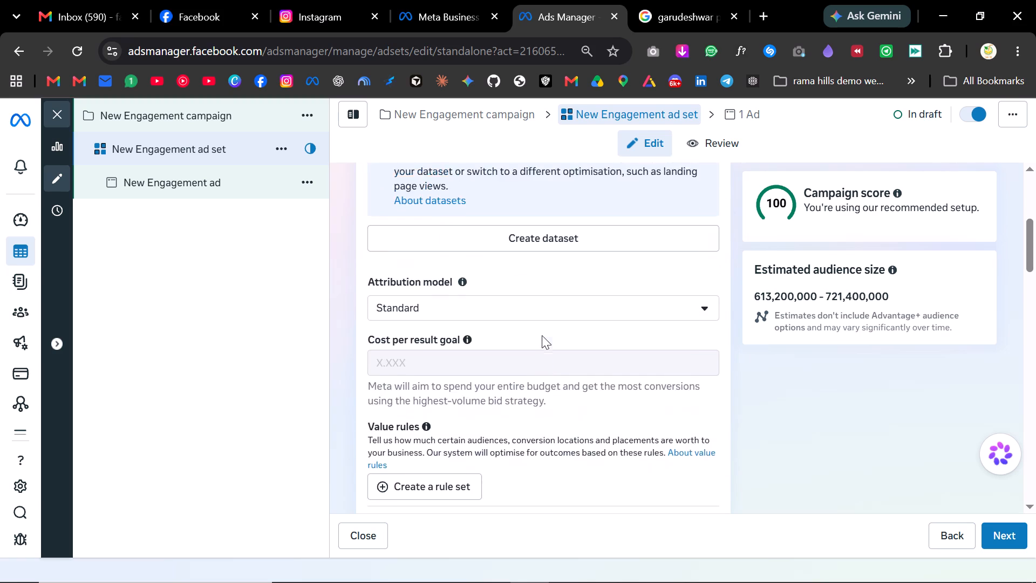
scroll(467, 348, down, 4)
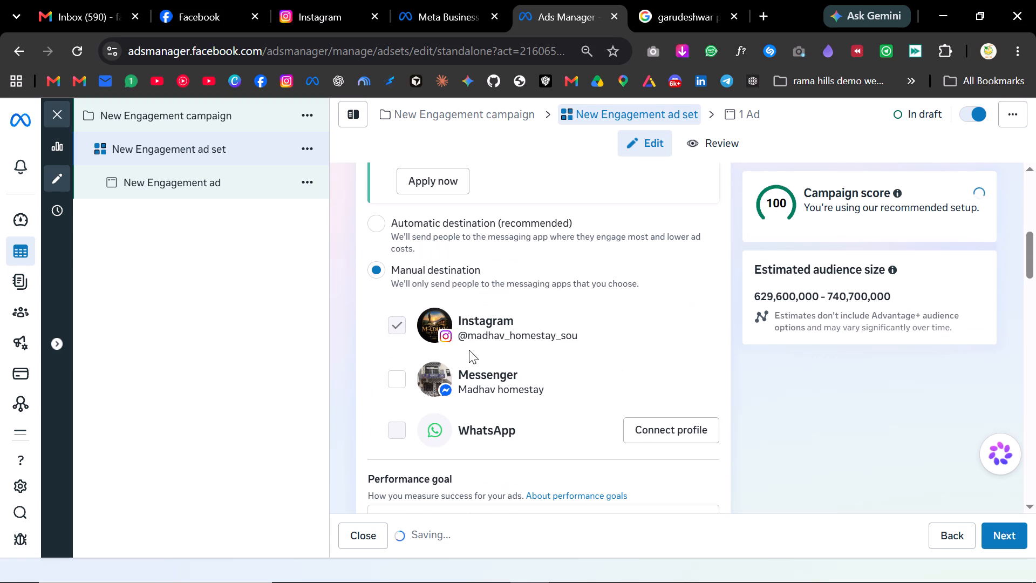
click(648, 439)
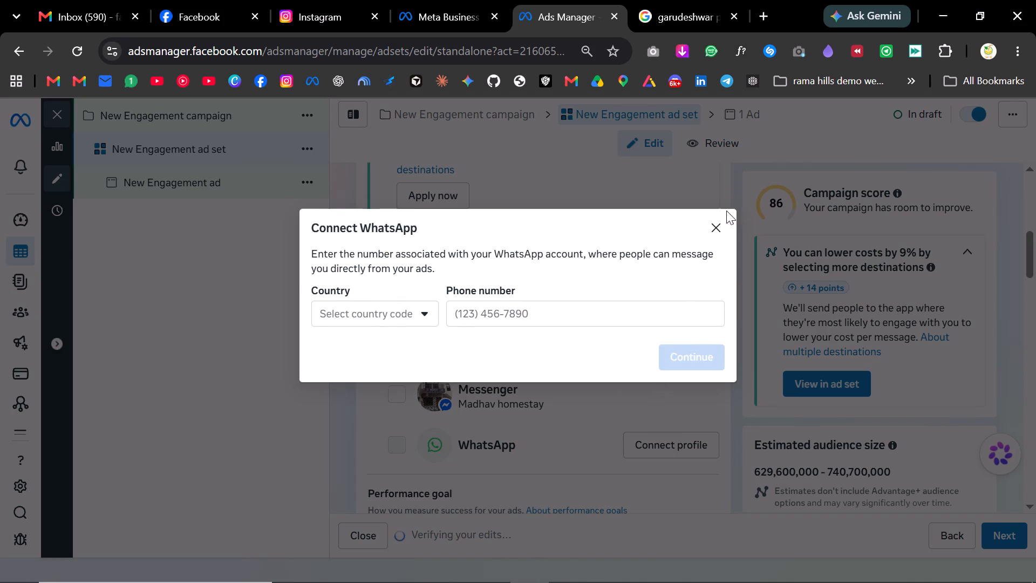
click(713, 227)
click(663, 440)
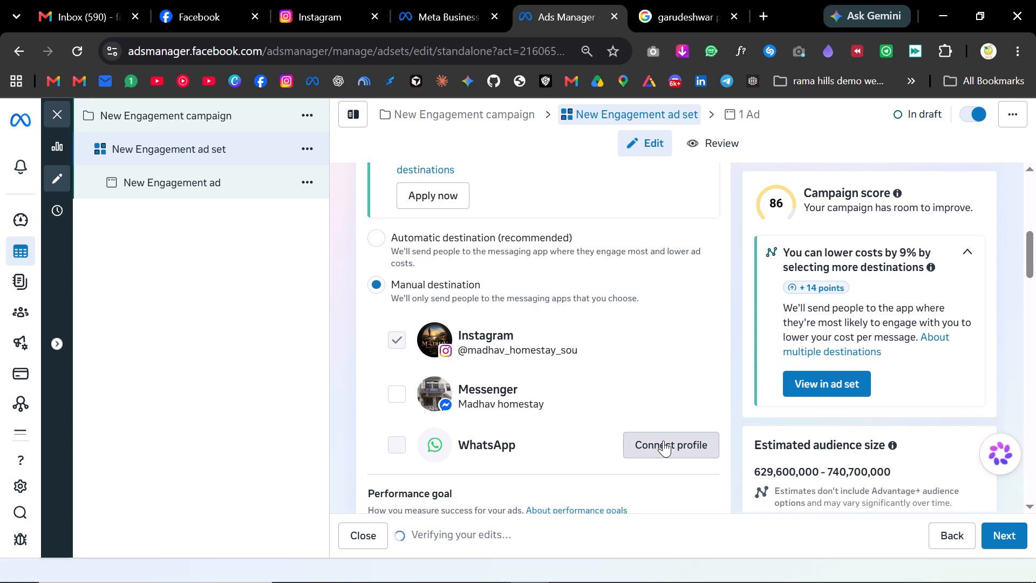
click(405, 319)
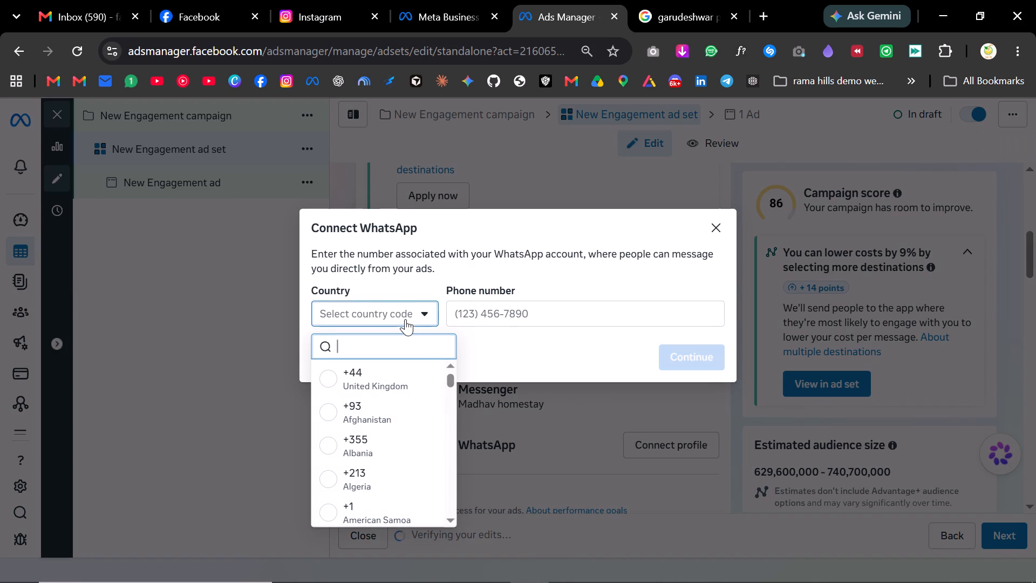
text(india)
click(417, 379)
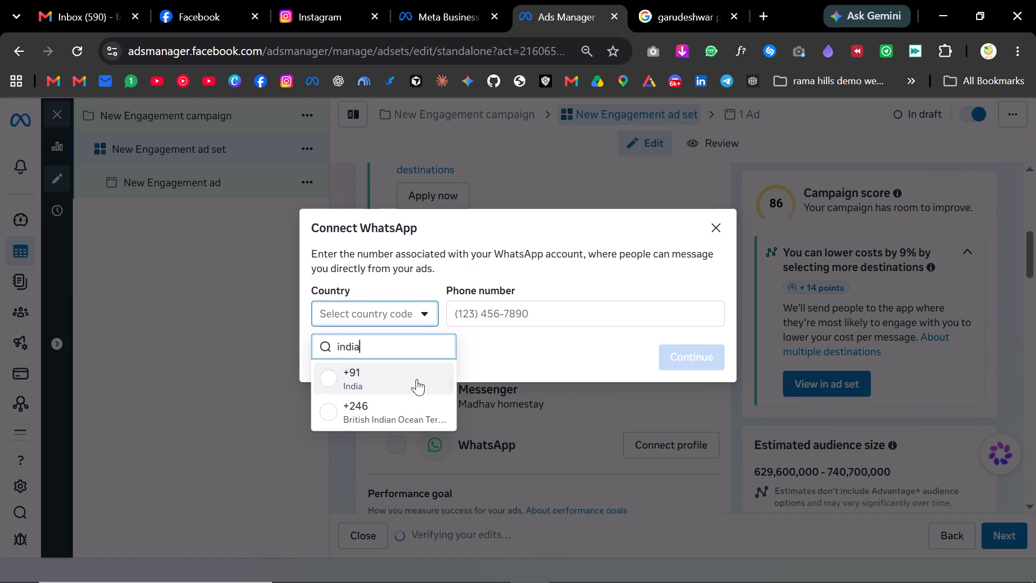
click(490, 313)
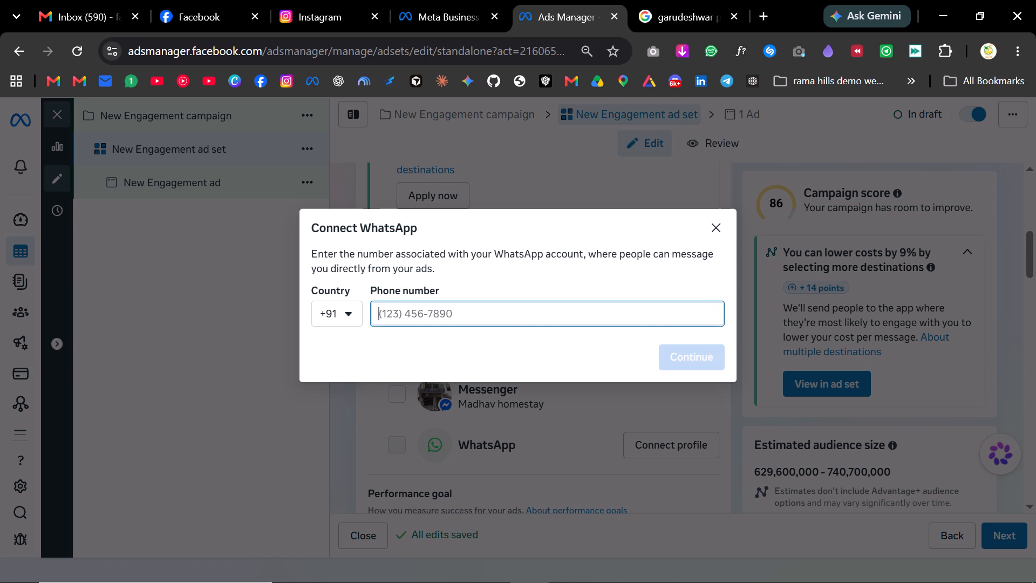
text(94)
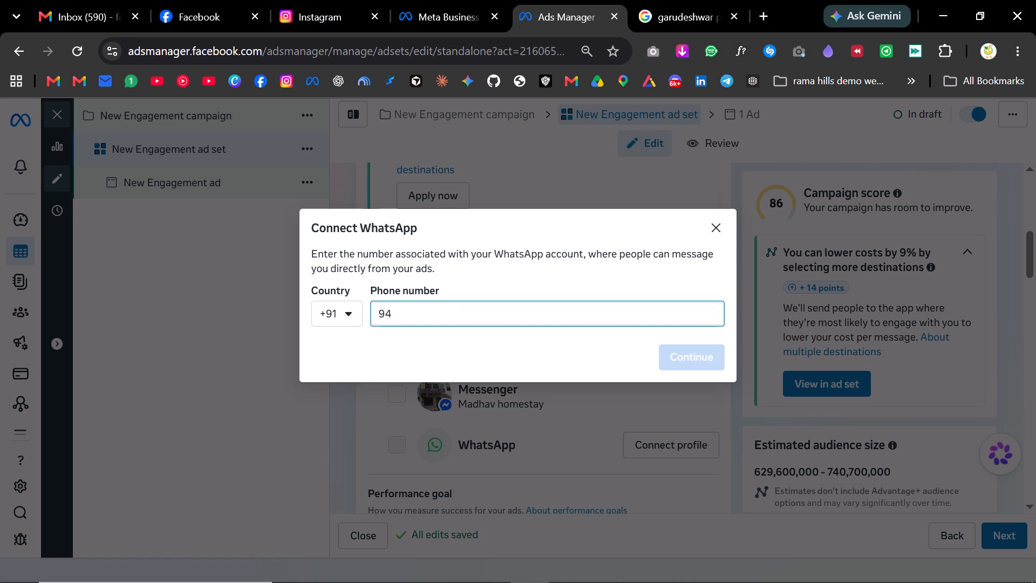
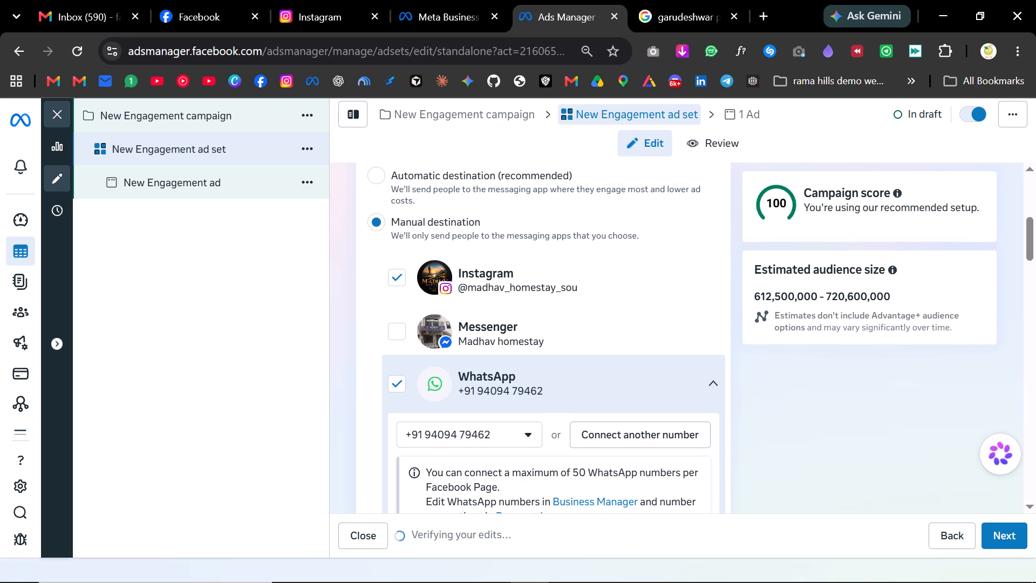
Examine the New Engagement ad set's settings, from conversion location and message destinations through ad scheduling and audience.
scroll(445, 319, up, 10)
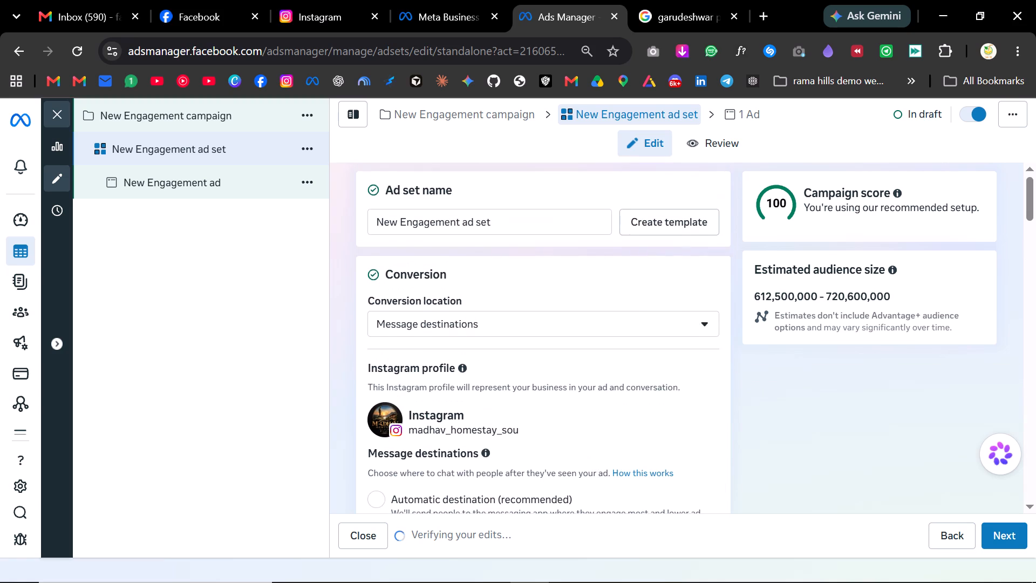
scroll(445, 319, down, 20)
scroll(445, 319, down, 1)
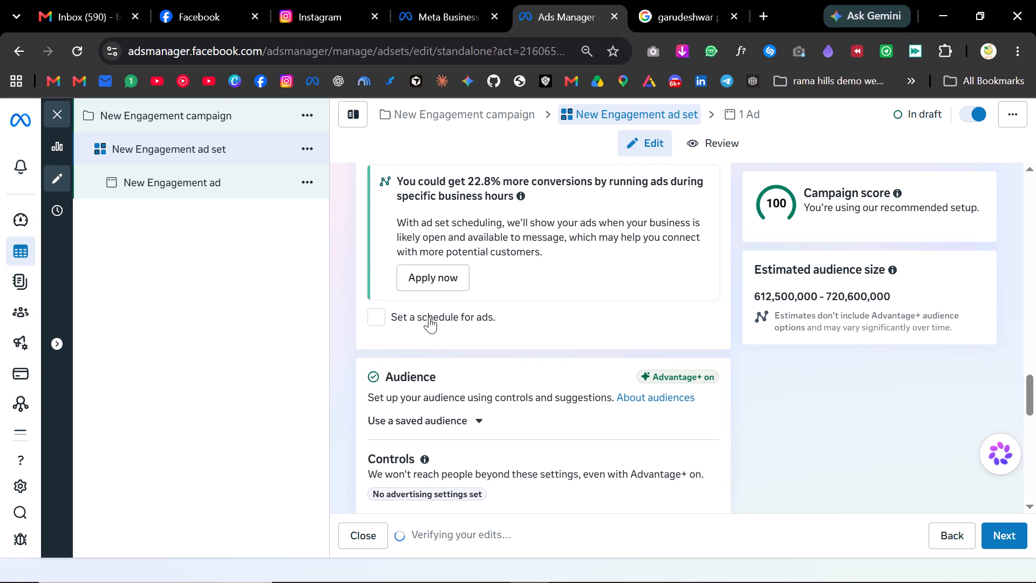
scroll(429, 317, down, 6)
Examine the New Engagement ad's settings, from partnership and identity profiles through ad setup, conversations and tracking.
click(210, 180)
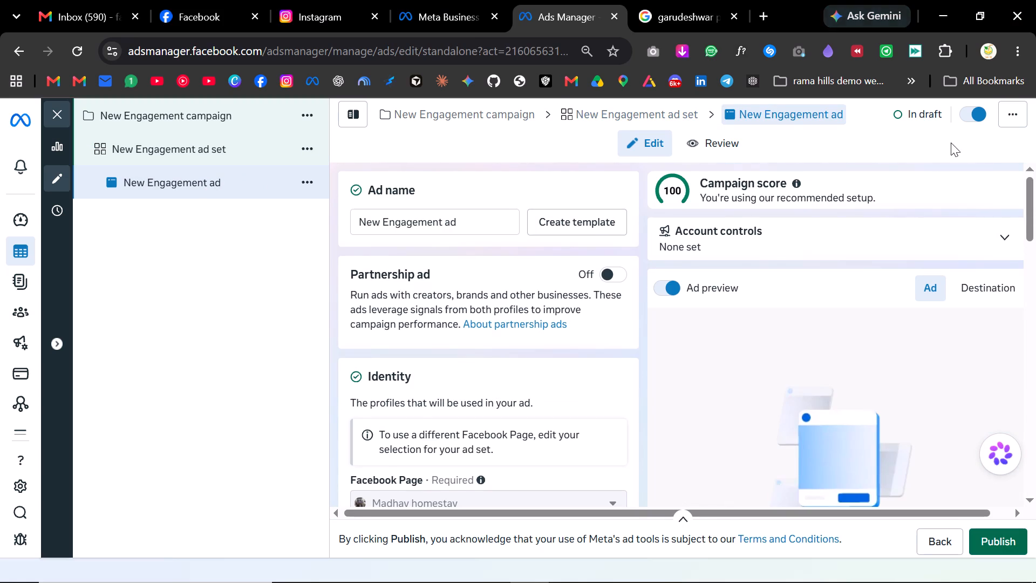
scroll(611, 354, down, 5)
scroll(551, 394, up, 1)
click(475, 316)
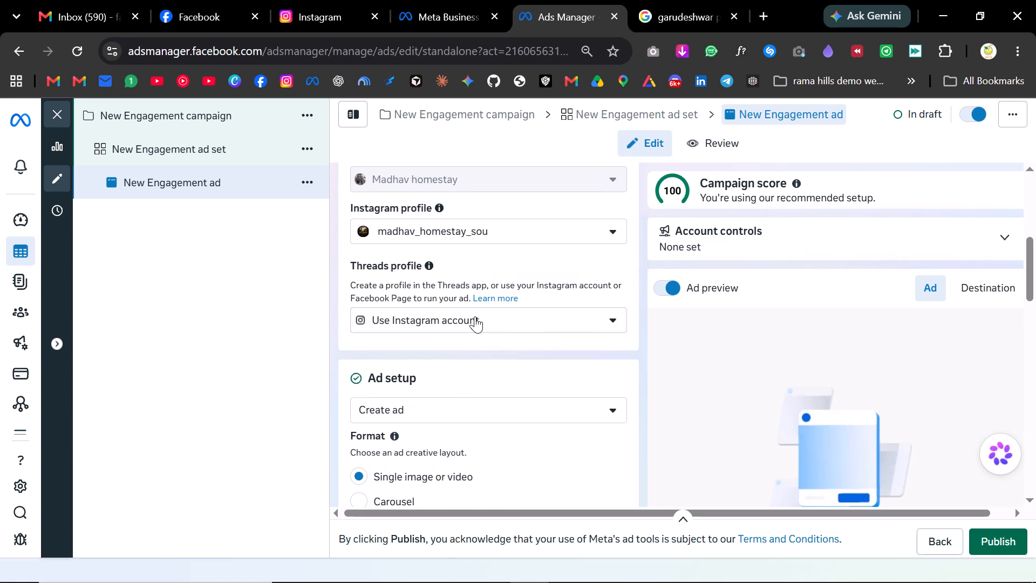
click(508, 384)
scroll(508, 384, up, 3)
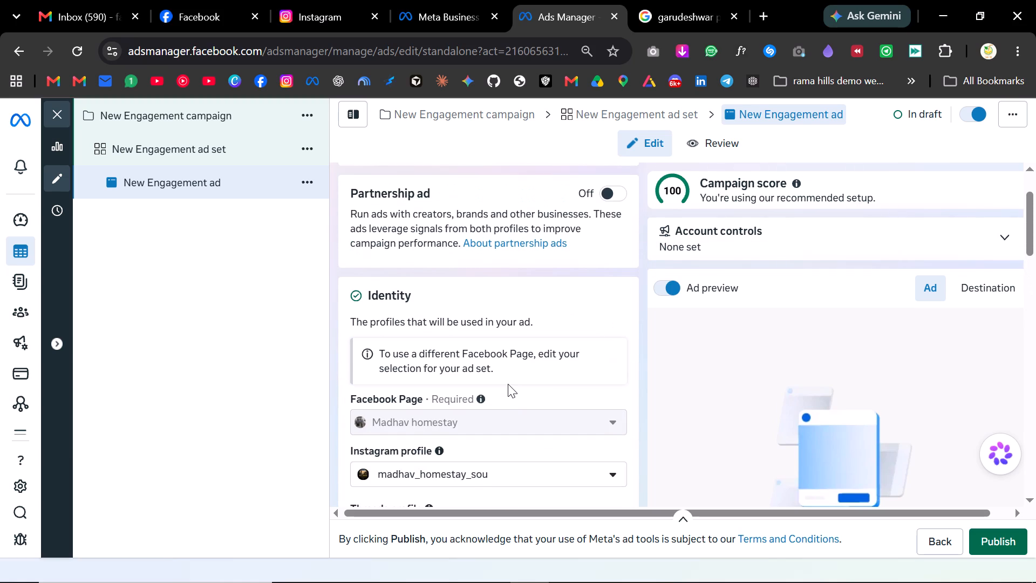
scroll(508, 384, up, 9)
scroll(508, 384, down, 19)
scroll(508, 383, up, 3)
Examine the New Engagement ad set's placement settings, including the additional options for devices, platforms and placements.
click(235, 147)
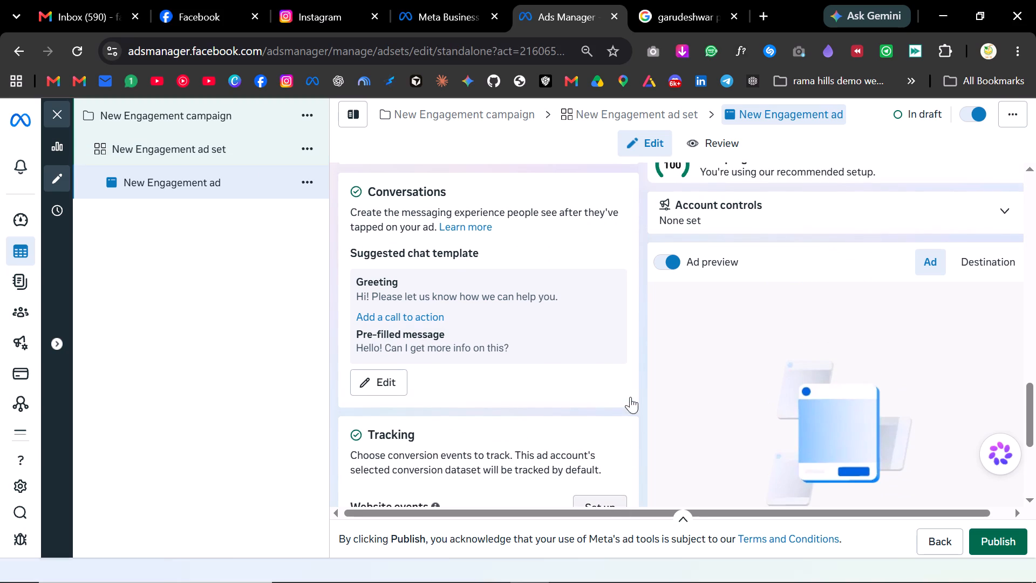
scroll(630, 392, down, 20)
scroll(630, 392, down, 20)
scroll(630, 392, down, 16)
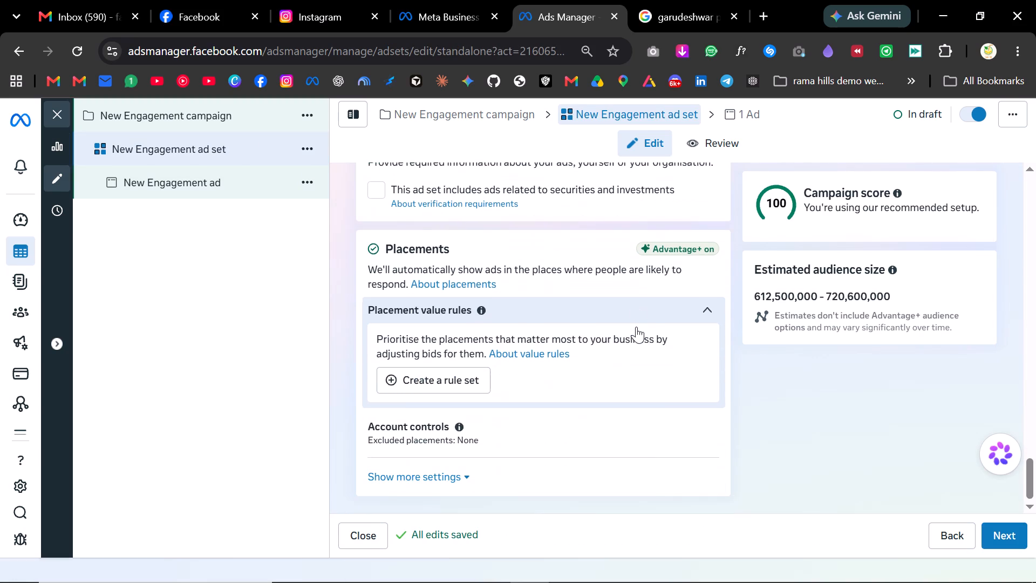
scroll(636, 327, down, 13)
click(464, 478)
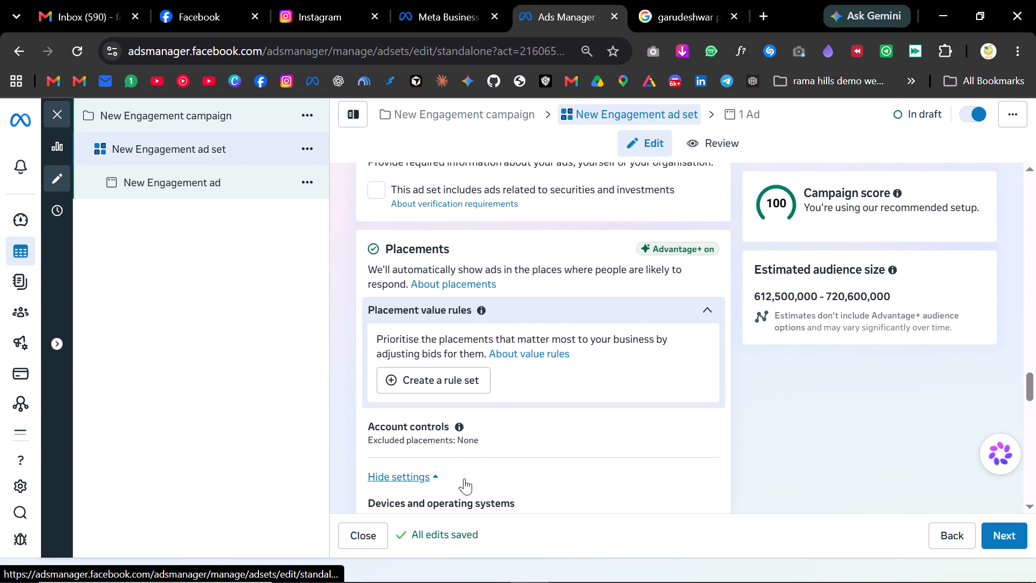
scroll(464, 478, down, 7)
scroll(464, 476, up, 5)
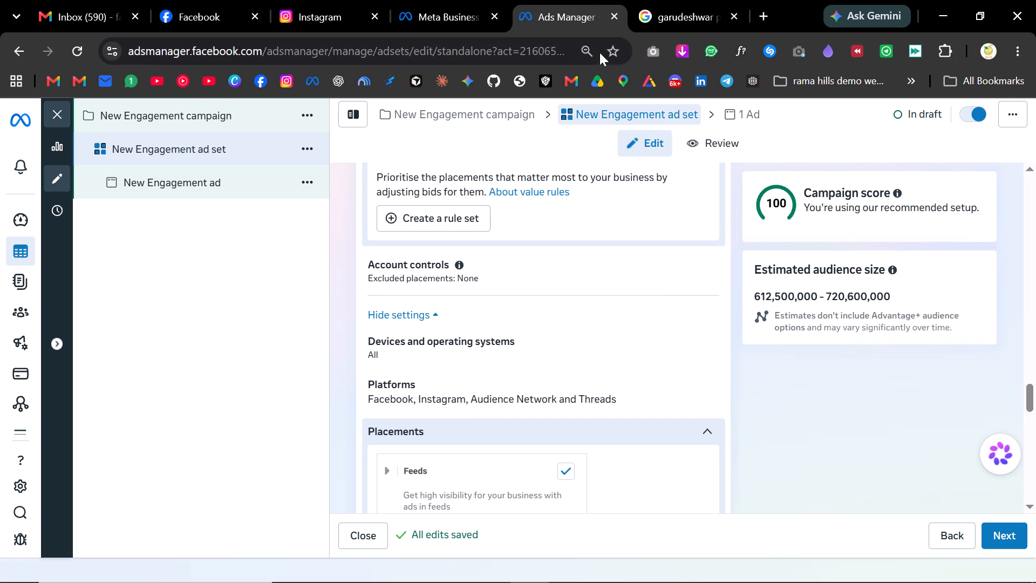
Close the New Engagement ad set editor, keeping the changes as drafts without publishing them.
click(63, 112)
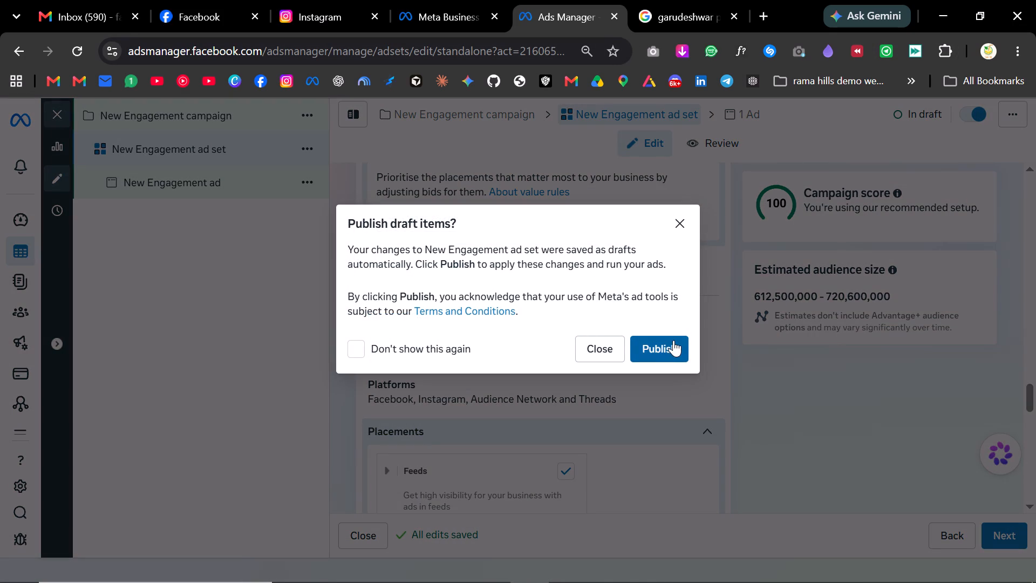
click(599, 347)
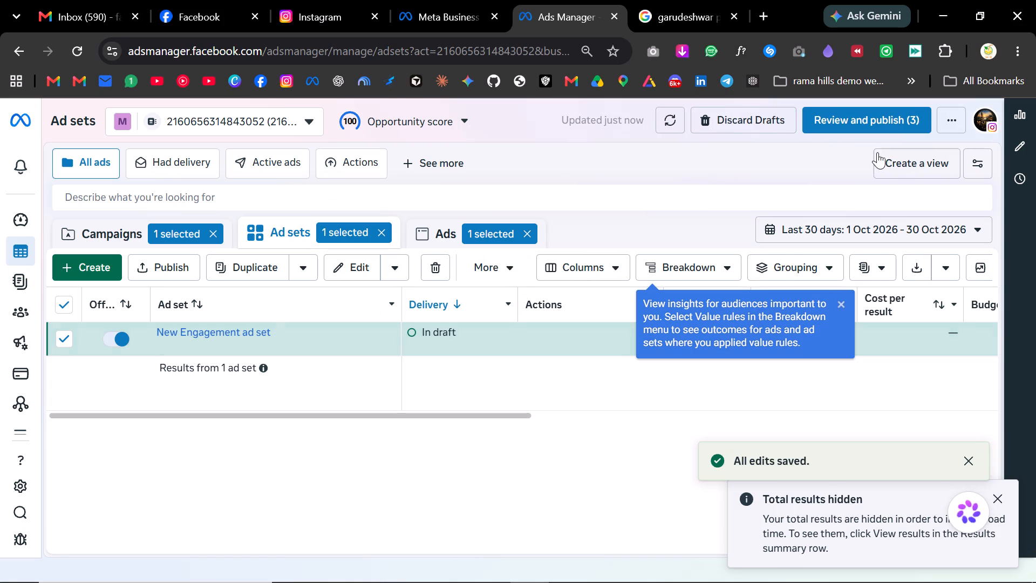
Bookmark the Ads Manager ad sets page in the bookmarks bar.
click(618, 49)
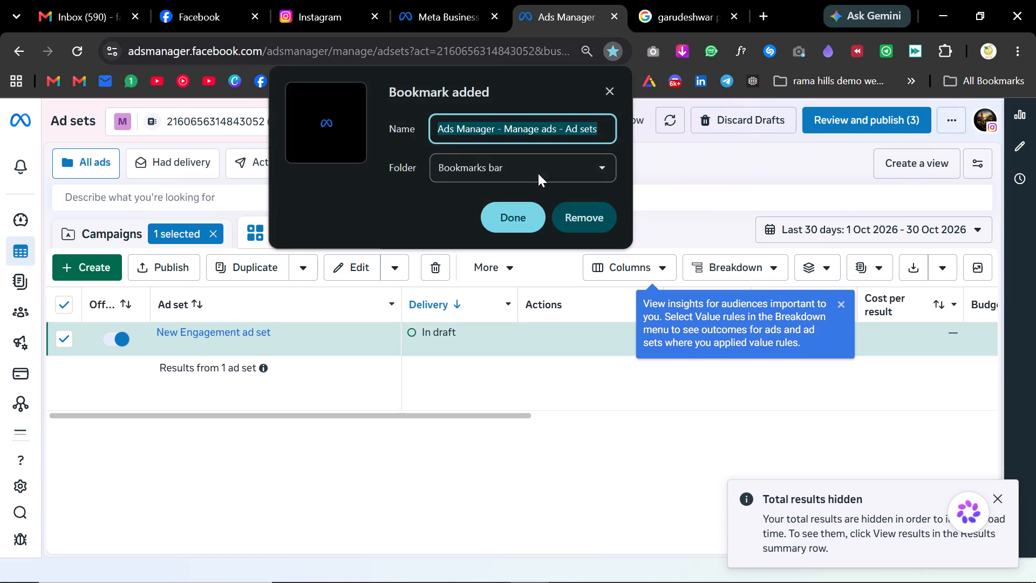
Save the Ads Manager ad sets page to the bookmarks bar with its name left blank.
key(BackSpace)
click(521, 208)
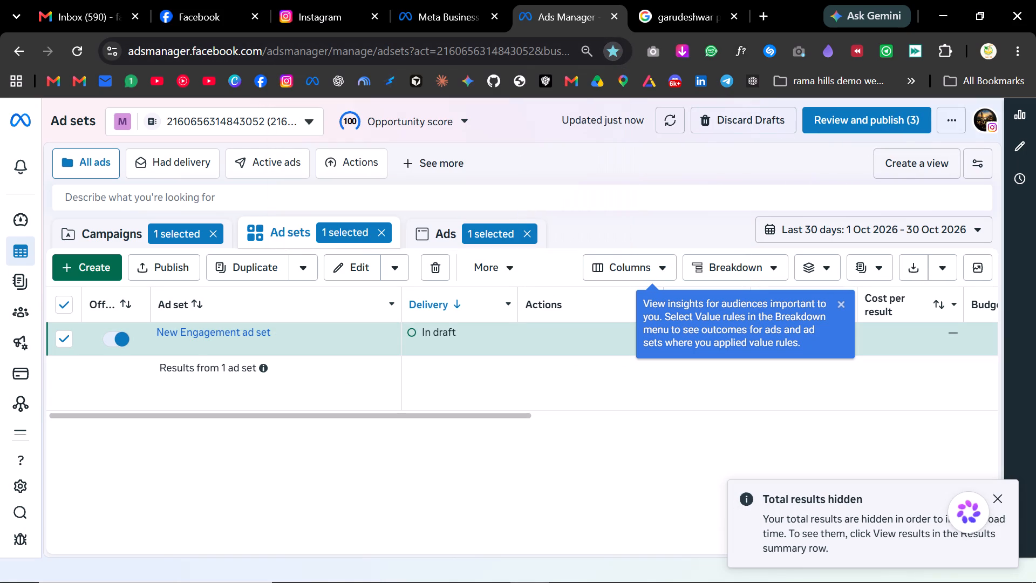
Dismiss the value rules tip covering the ad sets table.
click(841, 308)
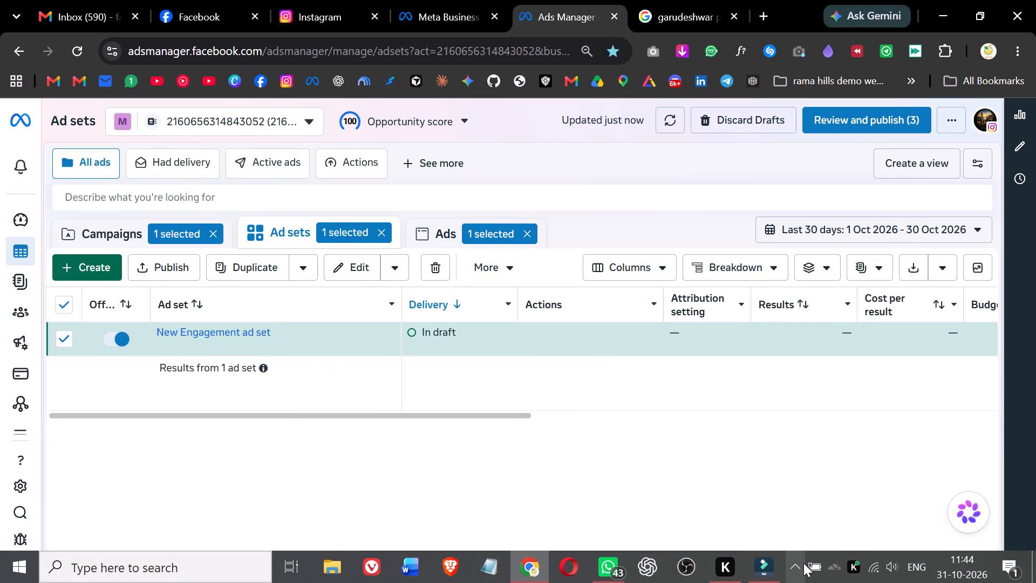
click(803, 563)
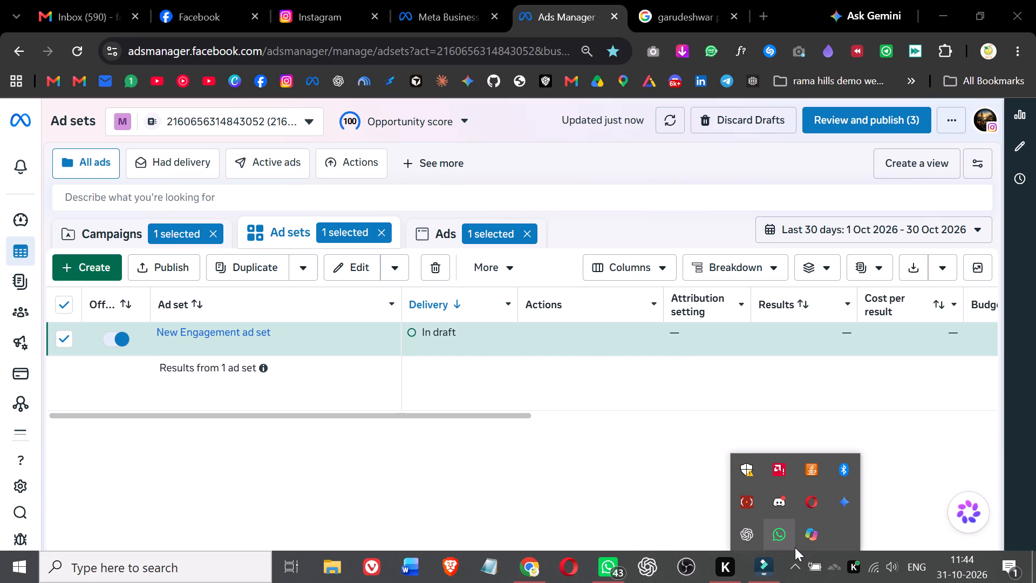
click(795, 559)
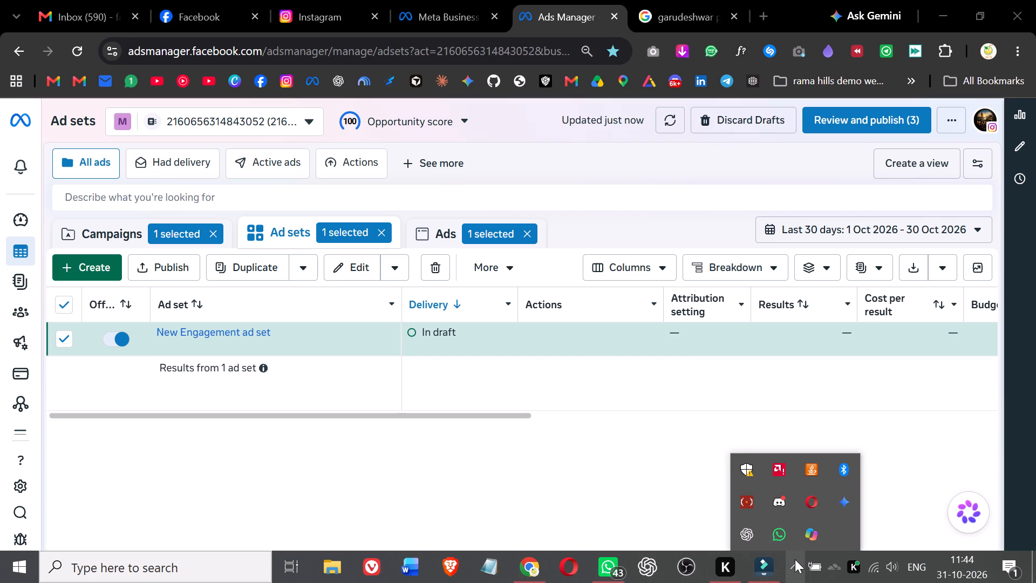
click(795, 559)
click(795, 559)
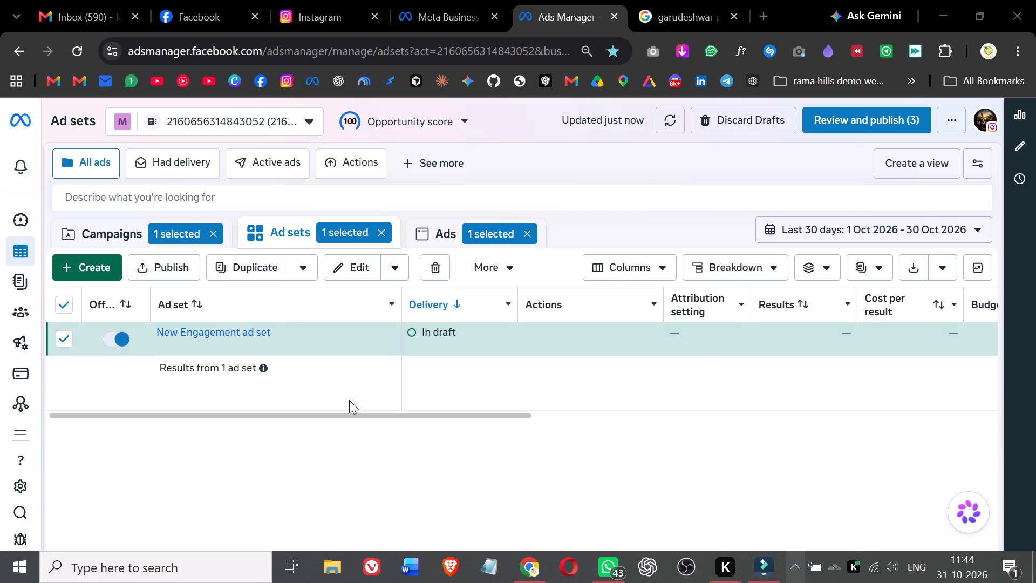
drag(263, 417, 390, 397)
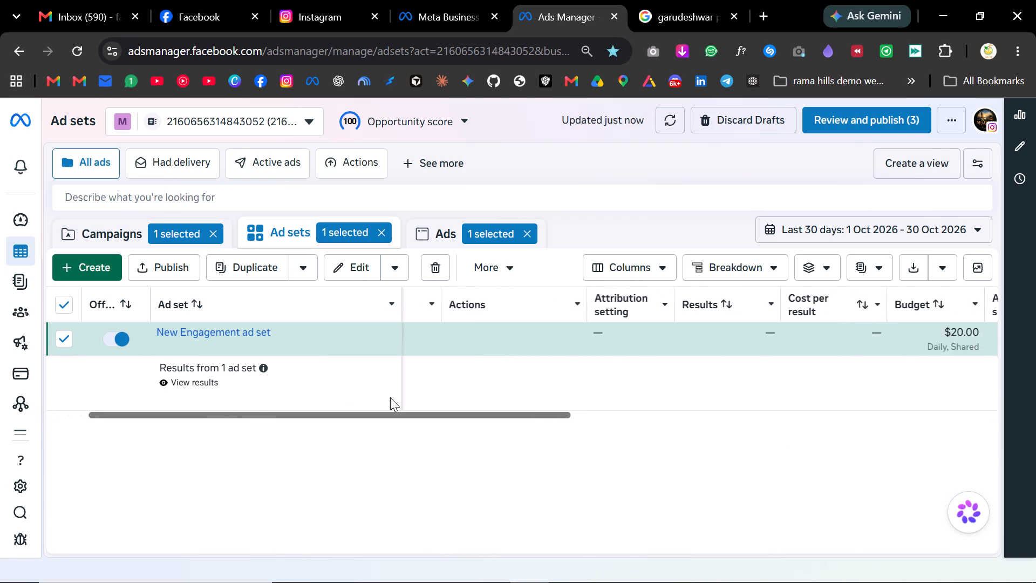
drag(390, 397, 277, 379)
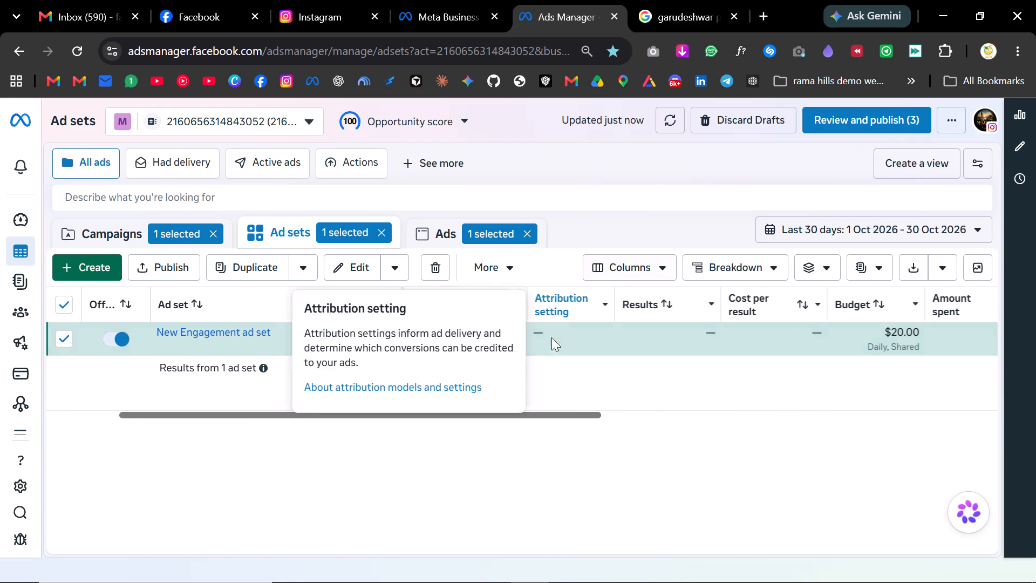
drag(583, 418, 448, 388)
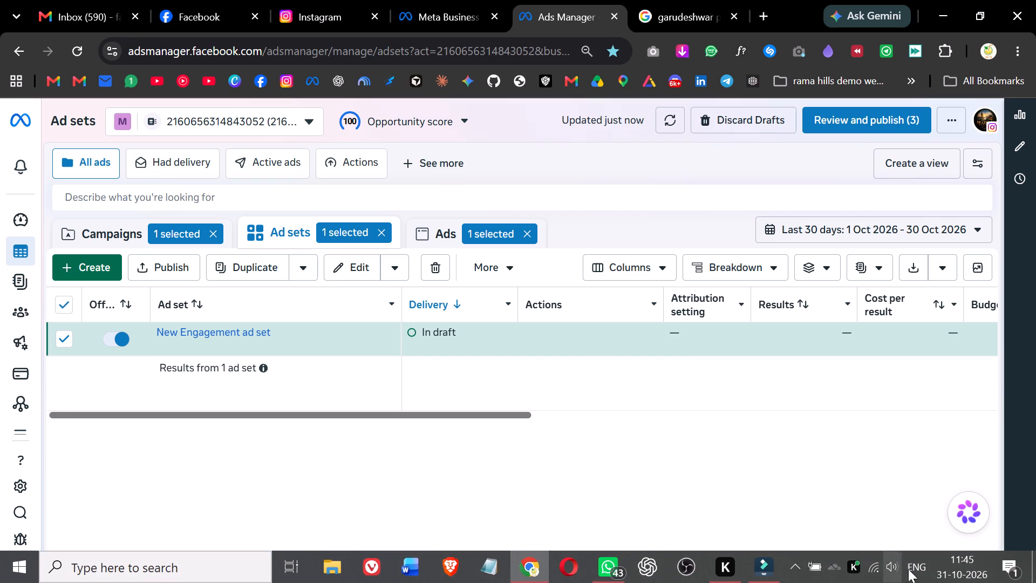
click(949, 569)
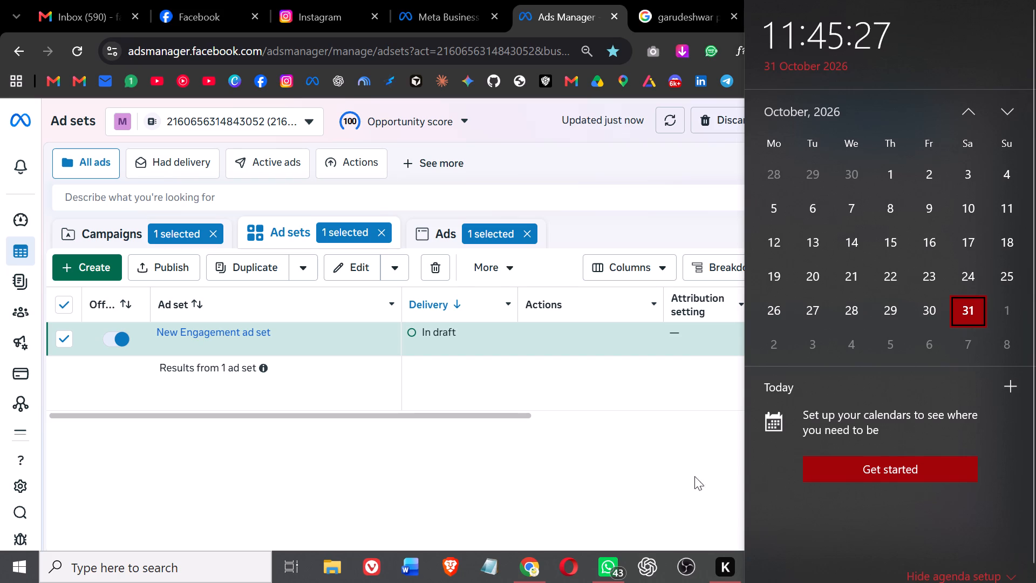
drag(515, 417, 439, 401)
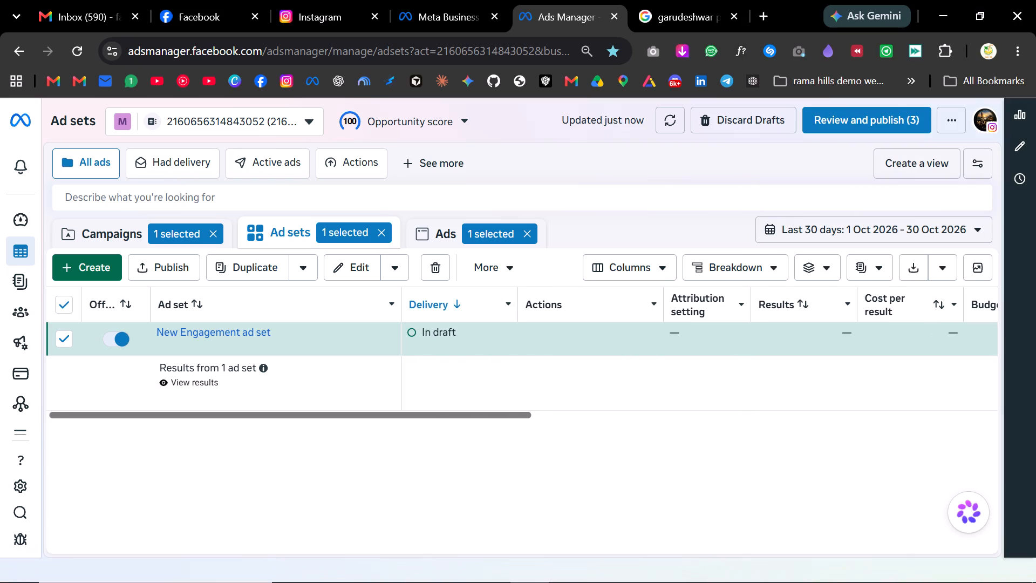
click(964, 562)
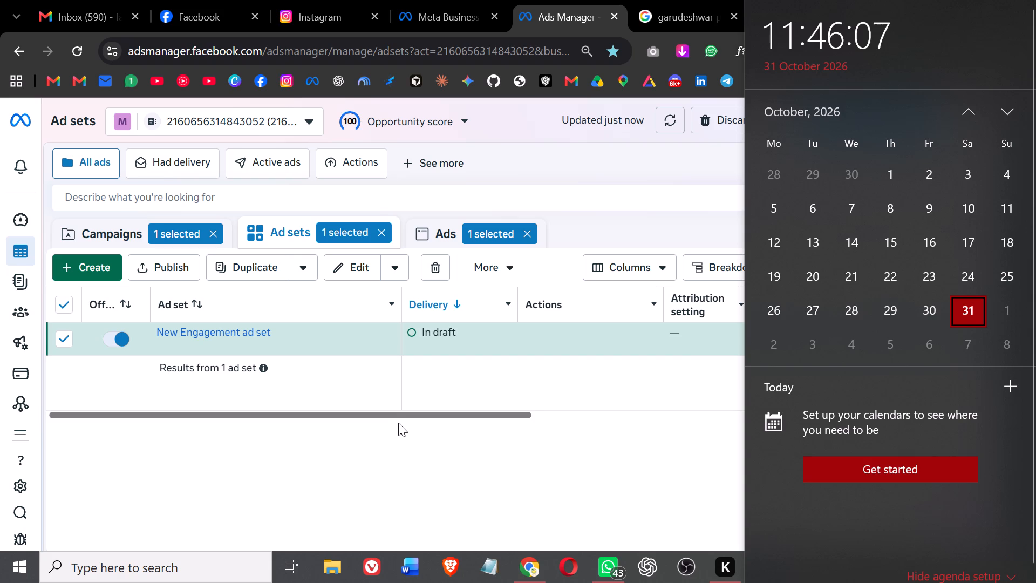
Dismiss the clock and calendar flyout covering part of the ad sets page.
click(400, 427)
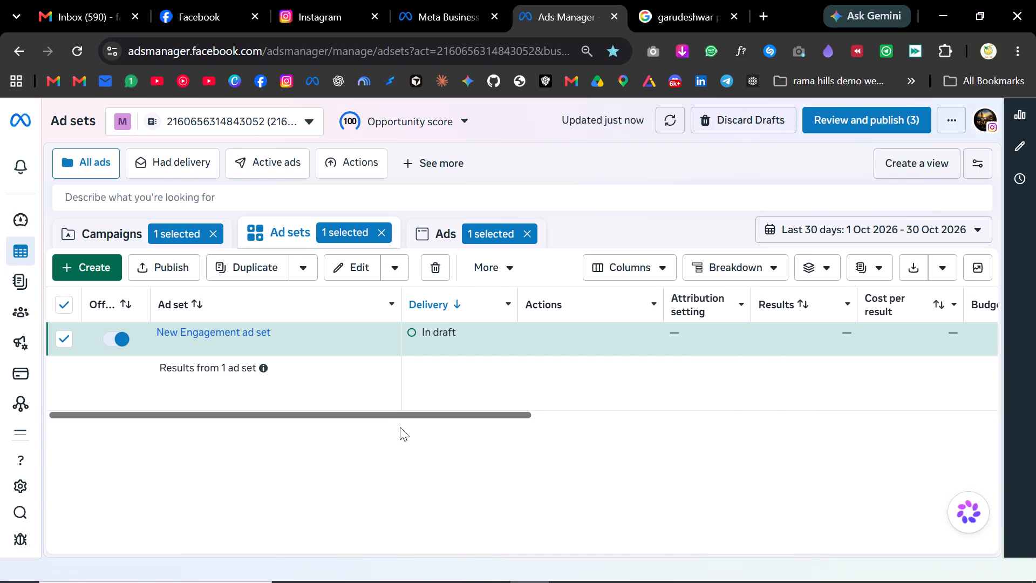